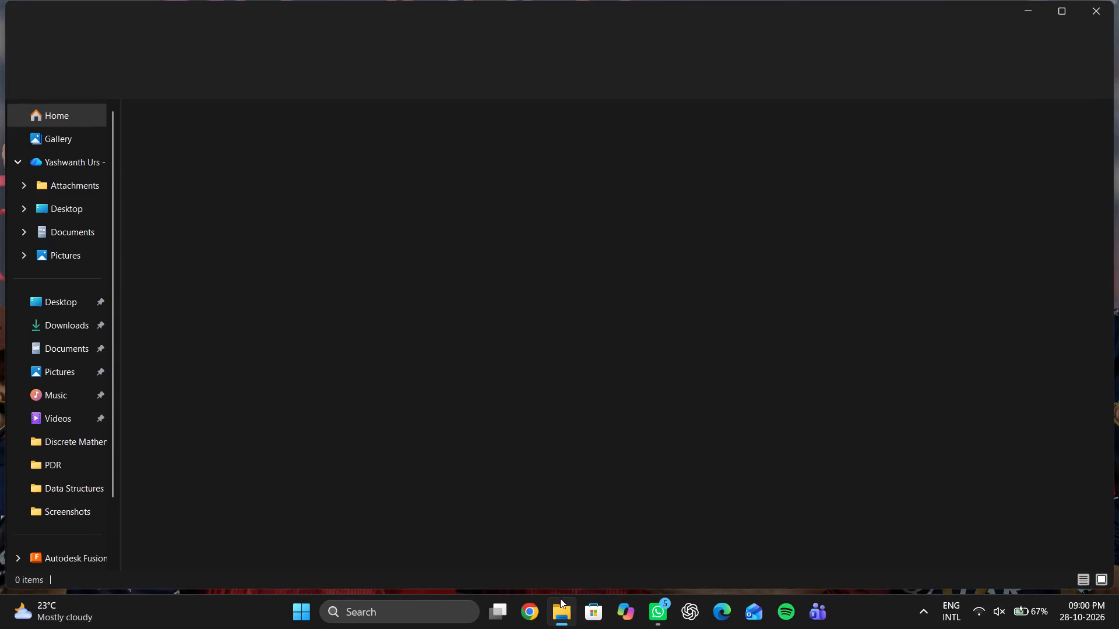
click(34, 362)
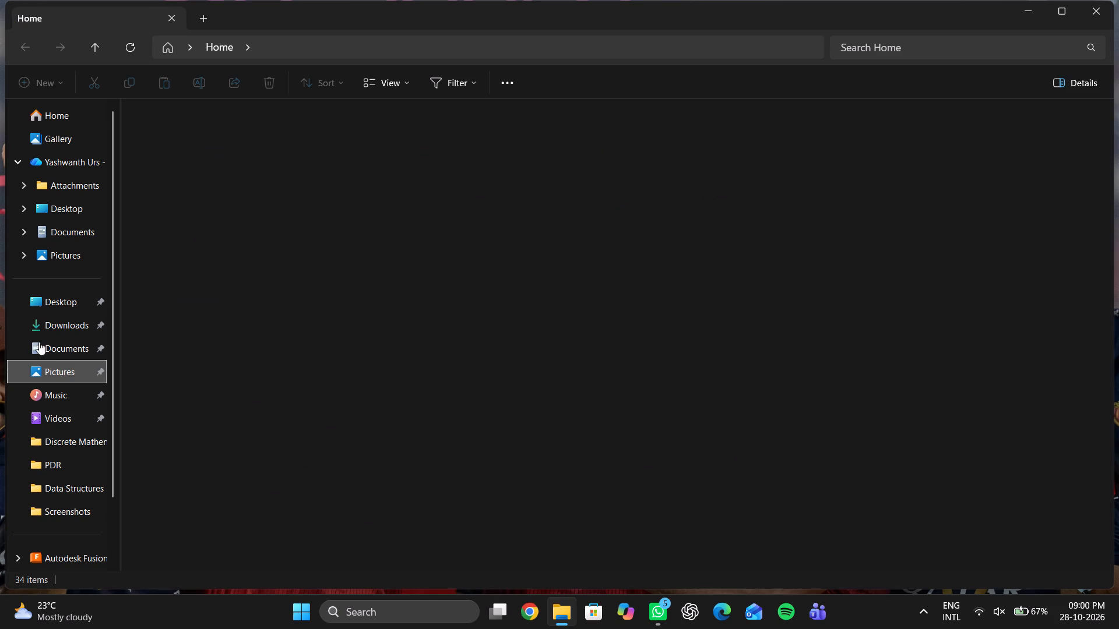
click(39, 341)
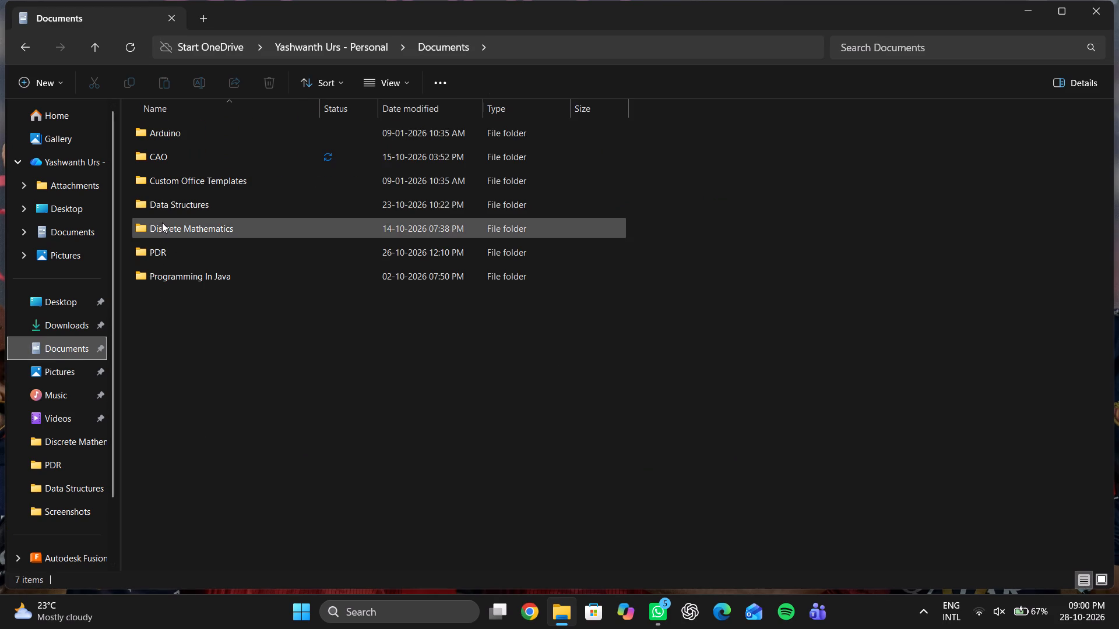
Open the Discrete Mathematics folder in Documents to check its files.
double_click(164, 222)
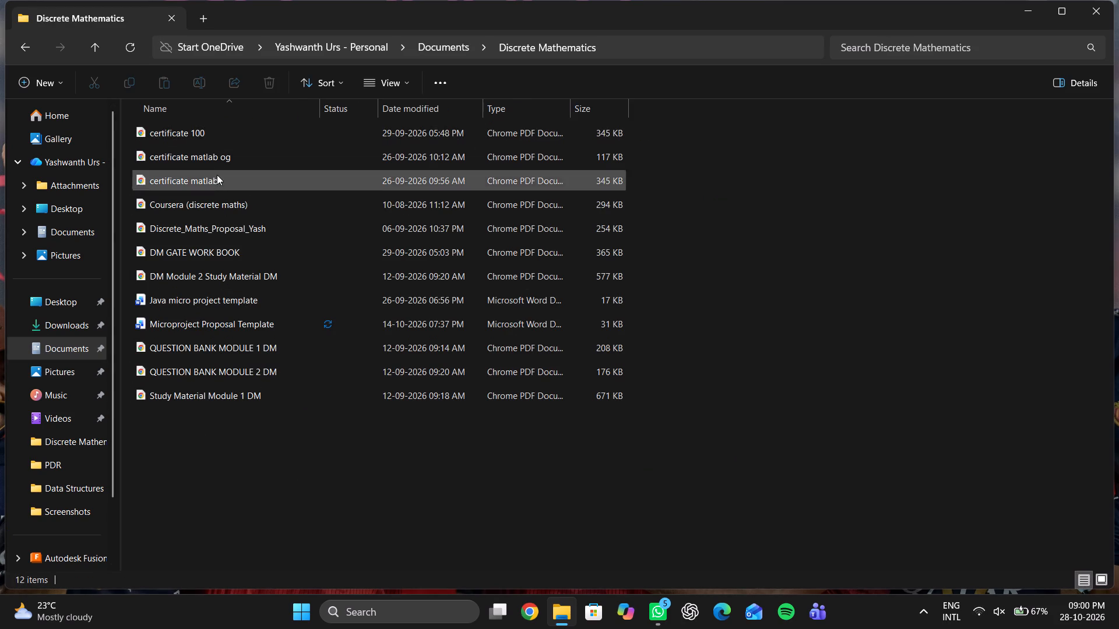
Switch to the Downloads folder and look through its recent documents, including the microproject reports and templates.
click(65, 321)
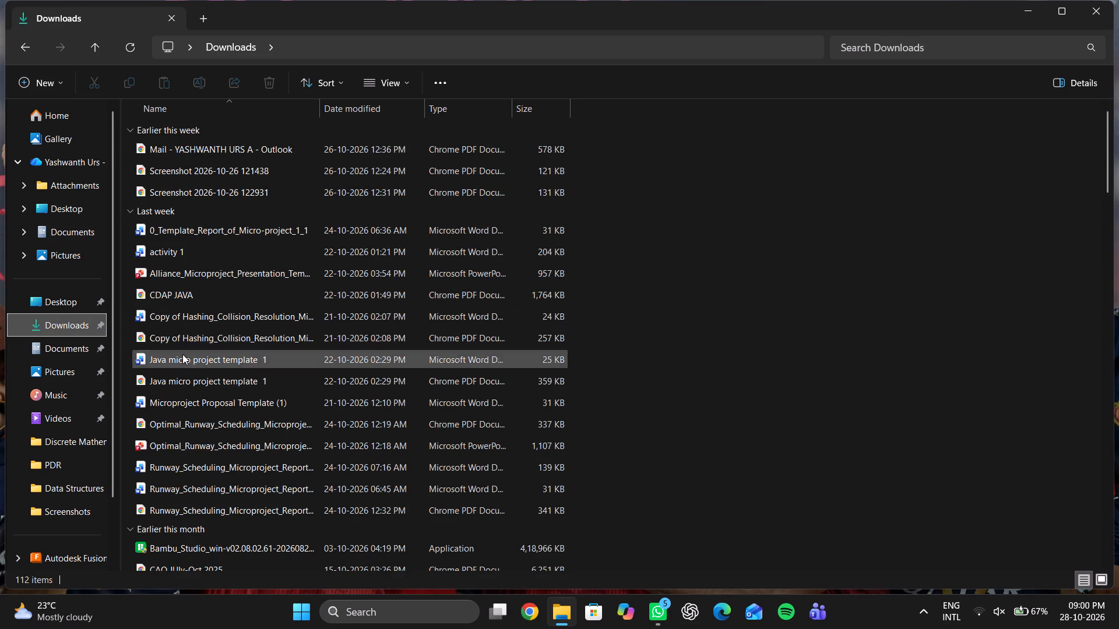
scroll(181, 386, down, 1)
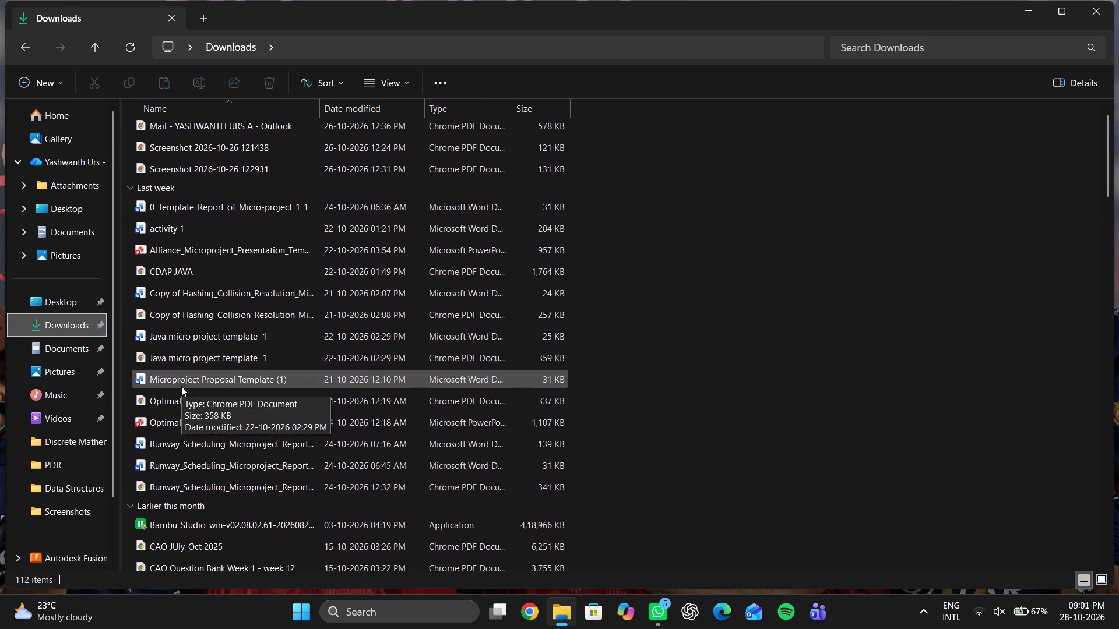
scroll(181, 386, down, 2)
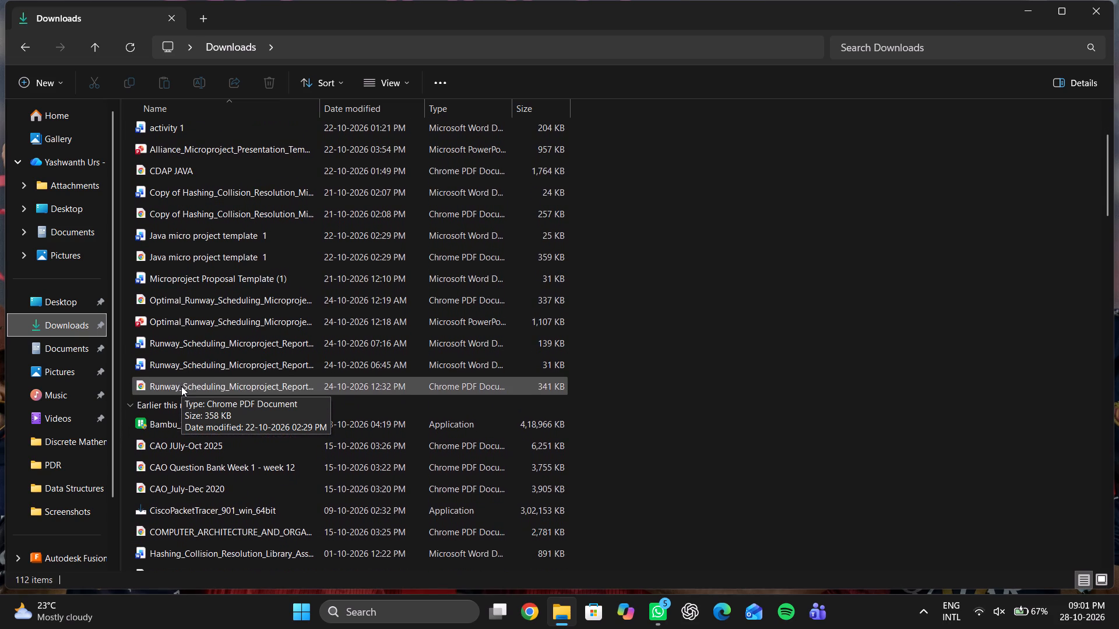
scroll(181, 386, down, 1)
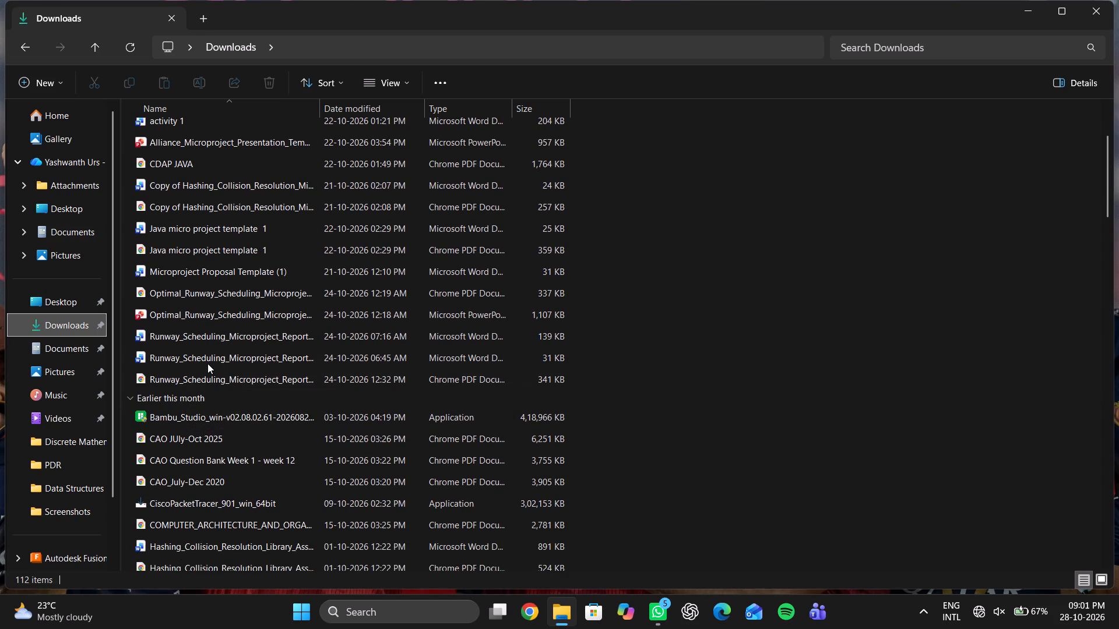
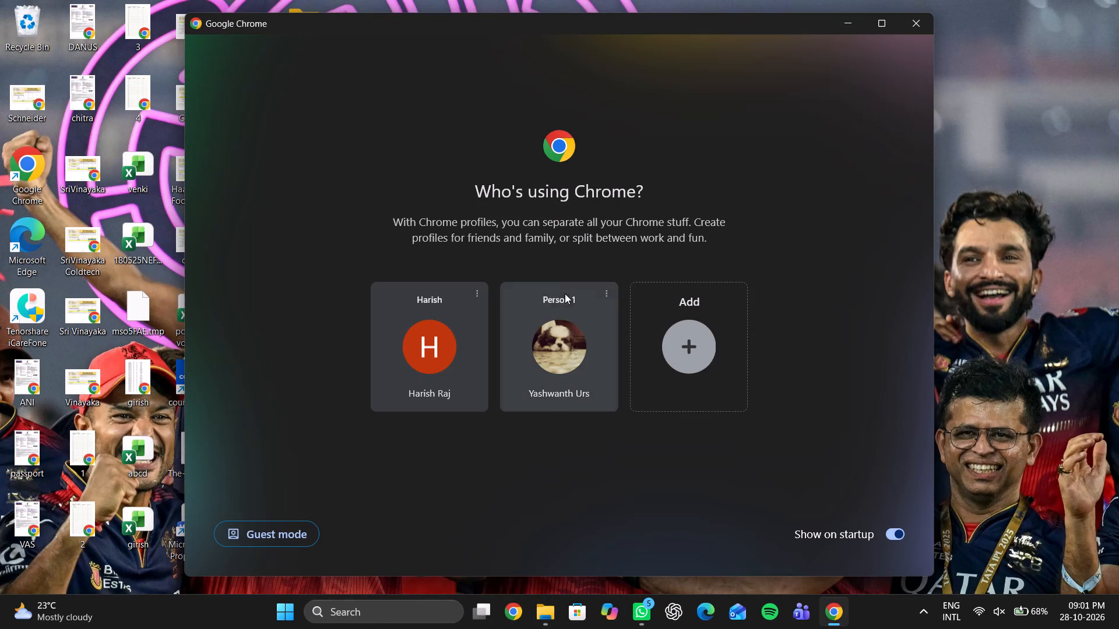
Open a Chrome browsing window with the Person 1 profile.
click(568, 336)
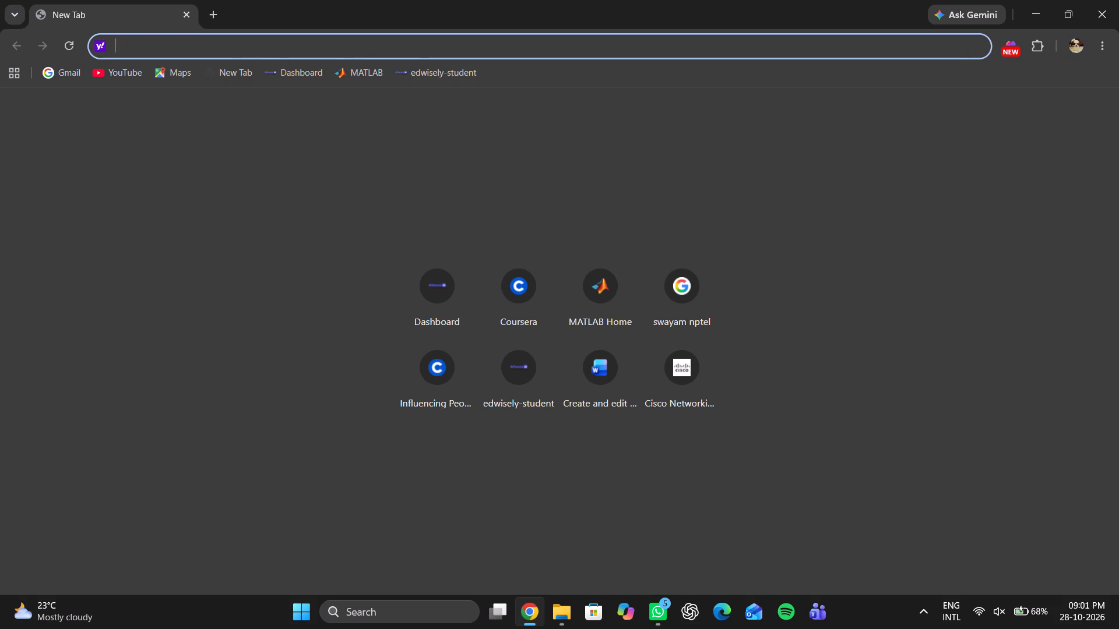
Search the web for "microsoft word" and open the pdfhouse.com result "Microsoft word - Edit Word documents online".
text(microsoft word)
key(space)
key(Return)
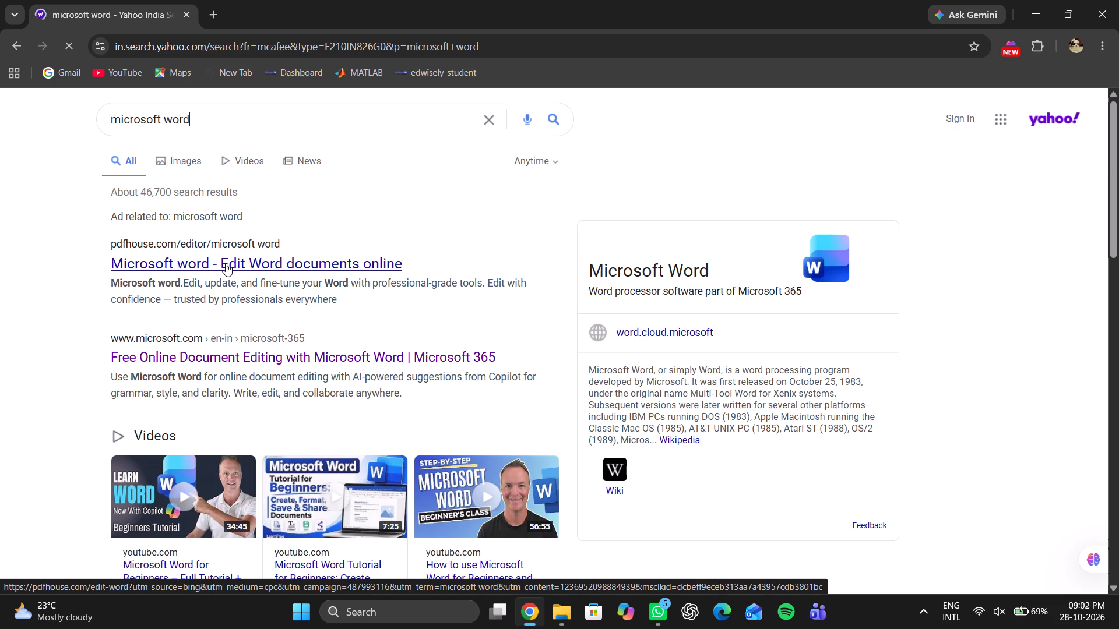
click(226, 263)
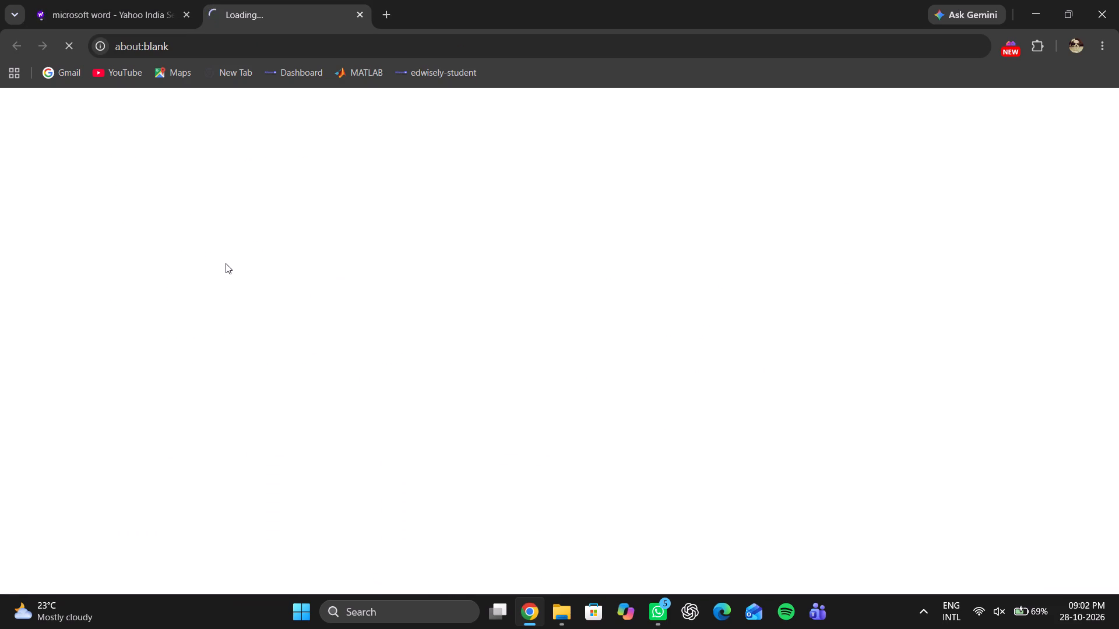
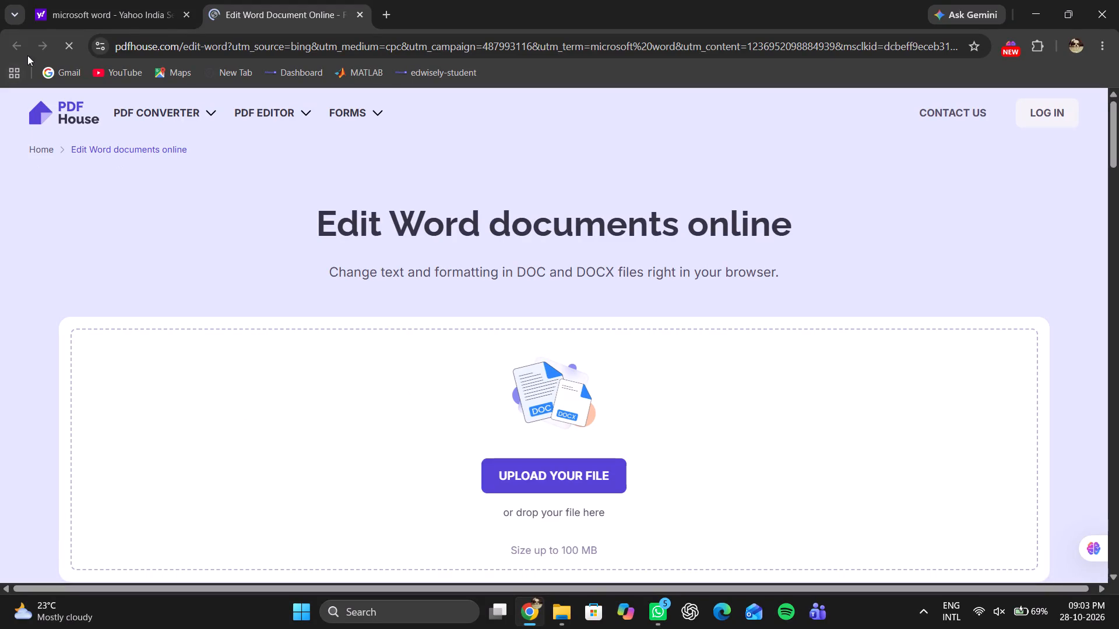
Close the pdfhouse.com page and open Word for the web through Microsoft's "Free Online Document Editing with Microsoft Word" search result.
click(354, 13)
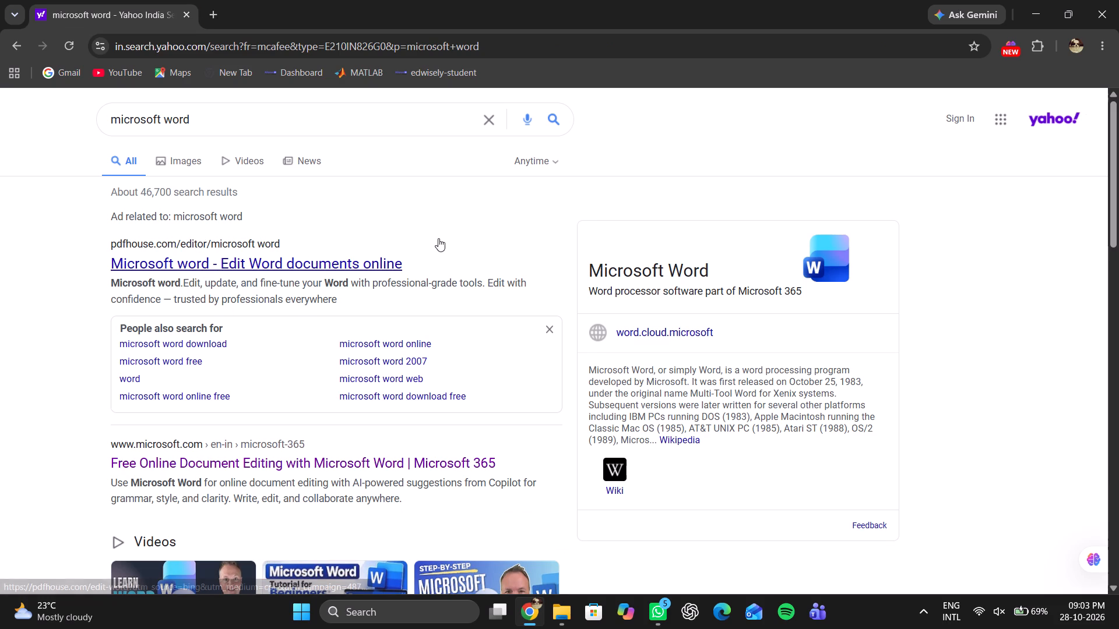
scroll(438, 238, down, 3)
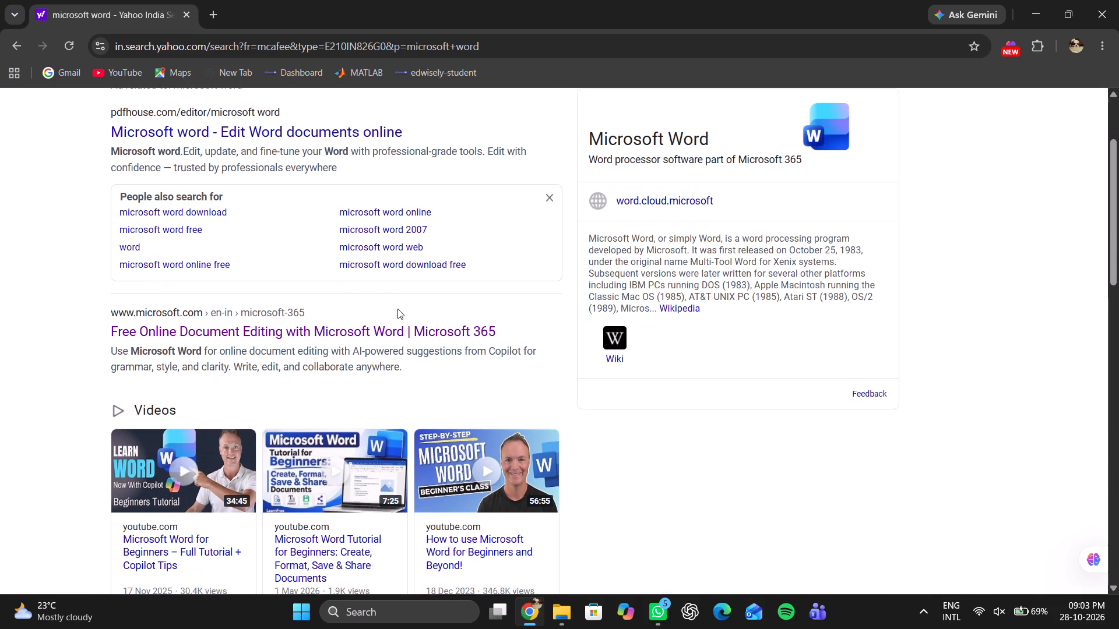
click(387, 327)
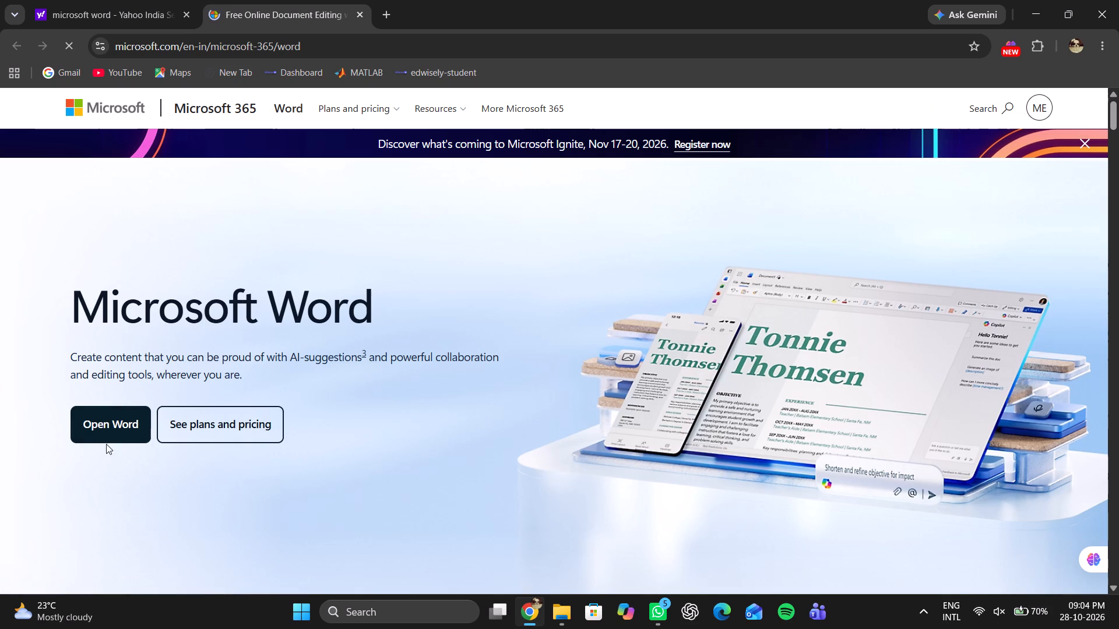
click(135, 432)
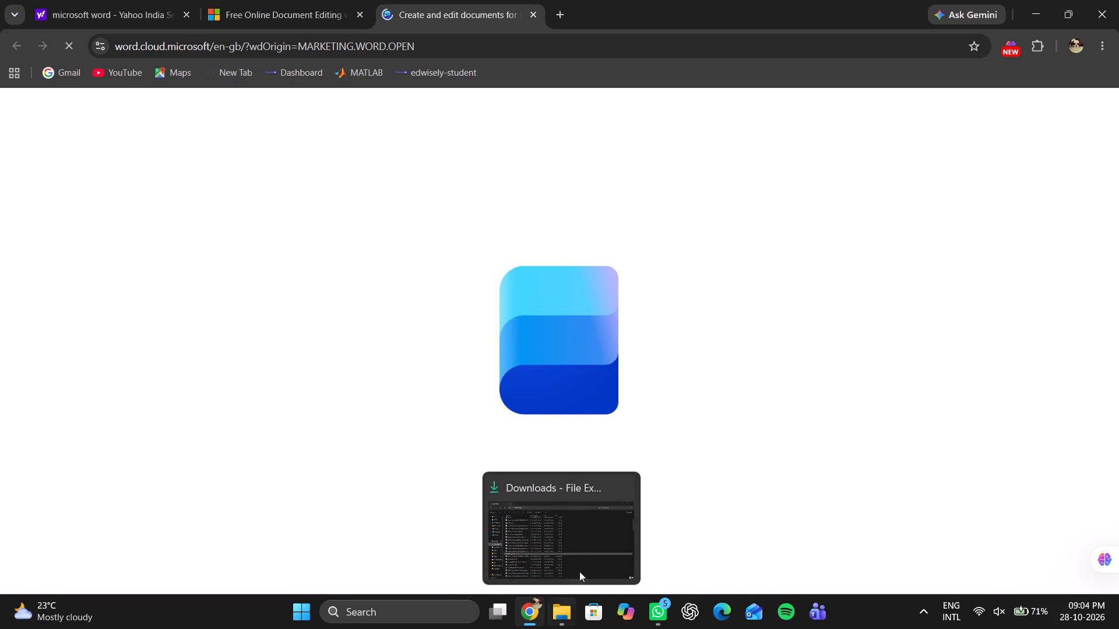
Close the File Explorer window showing the Downloads folder.
click(629, 489)
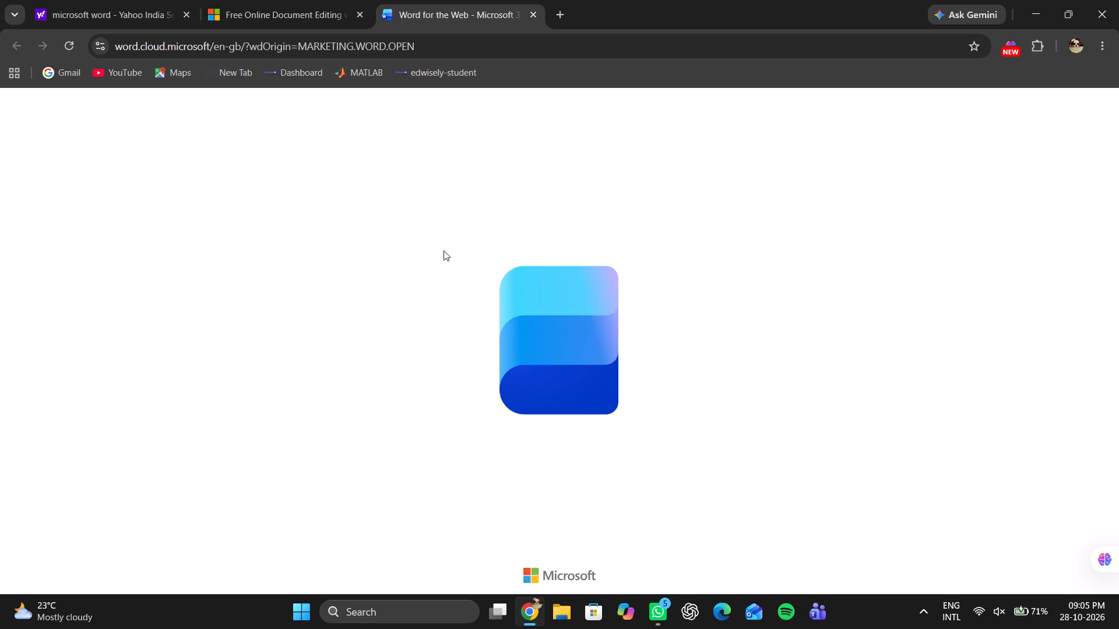
Move the Word for the Web page out of the current browser window into its own maximized window.
click(301, 0)
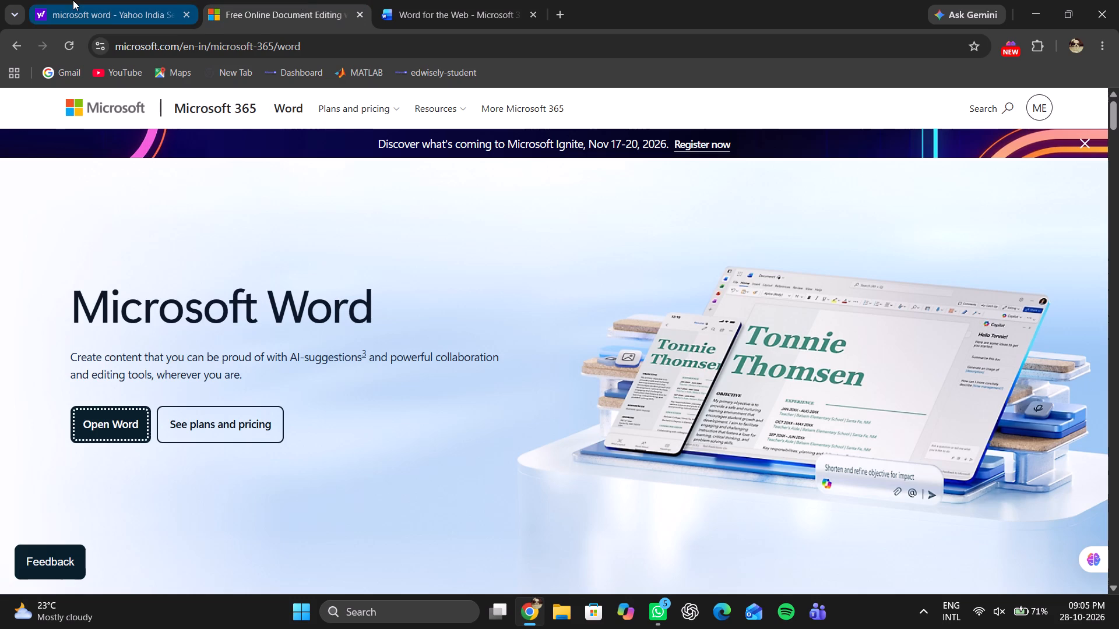
click(73, 0)
drag(477, 0, 506, 365)
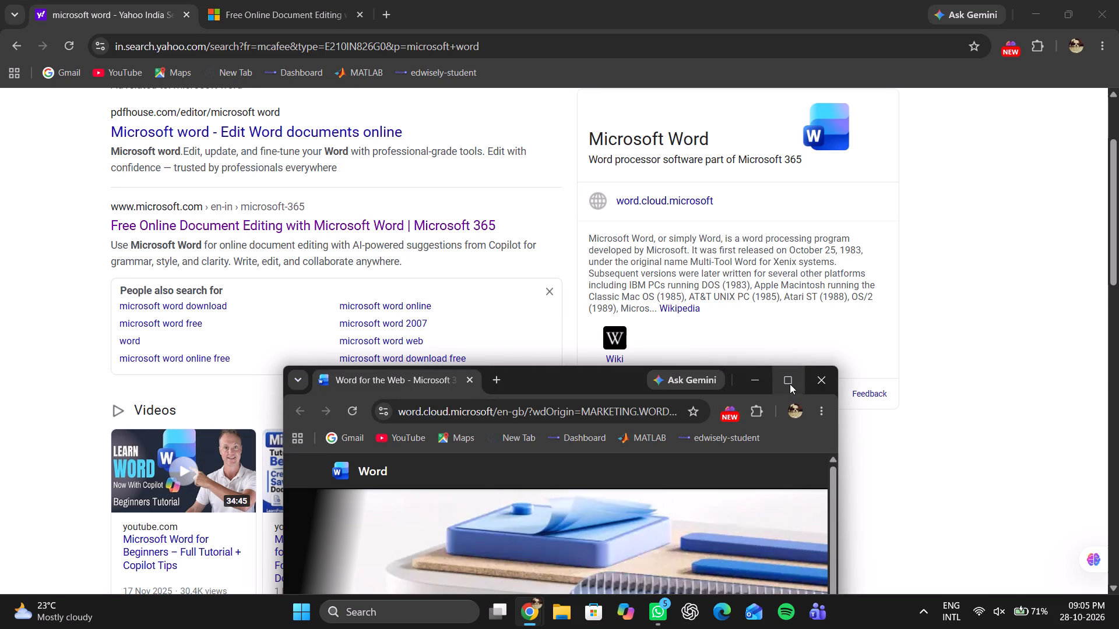
click(790, 384)
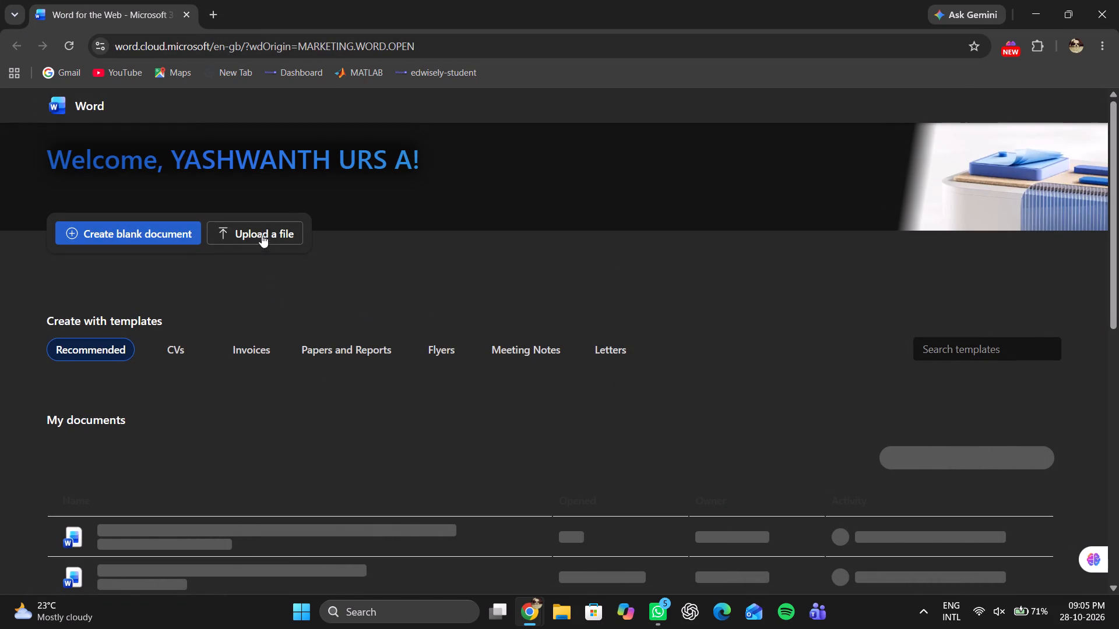
Start a file upload to Word and select First_few_pages-Micro_project_report-ICLA from the Discrete Mathematics folder in Documents.
click(262, 228)
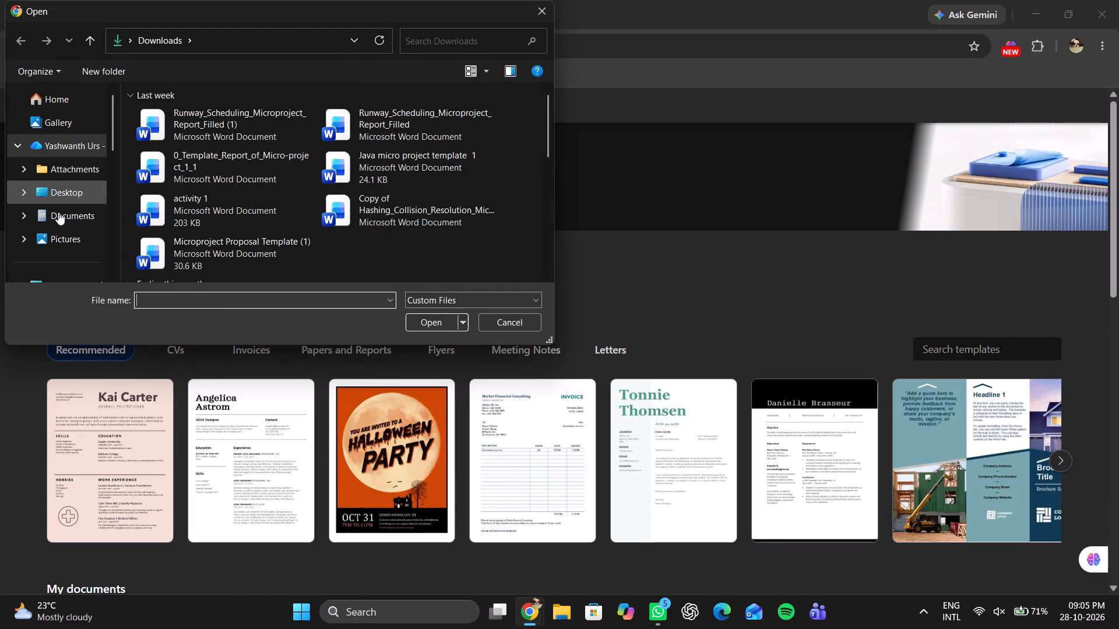
click(59, 217)
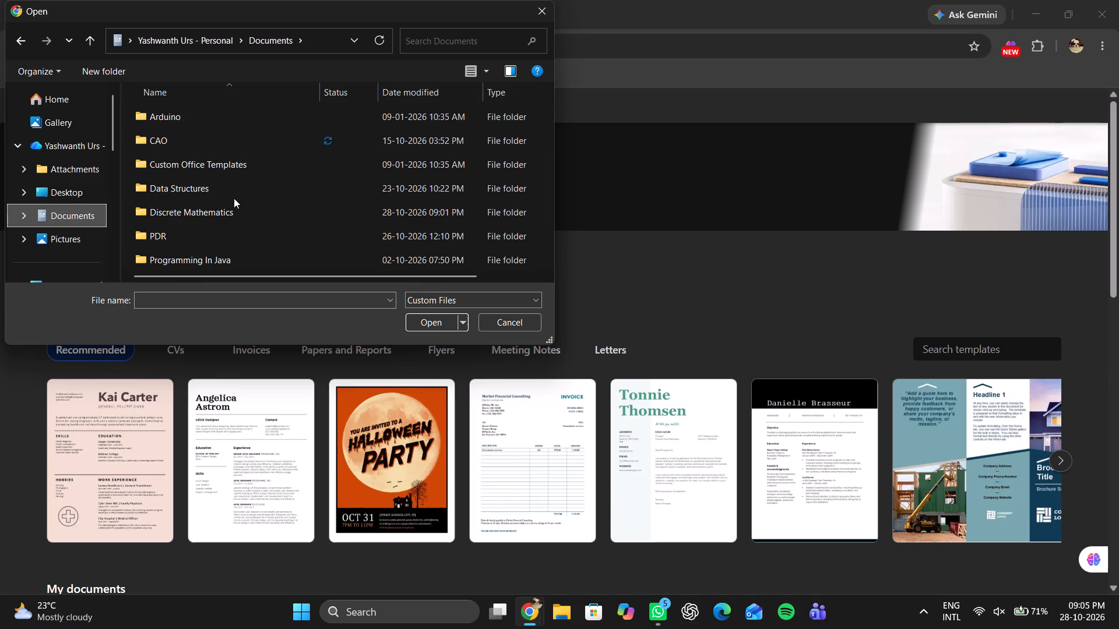
scroll(235, 206, down, 1)
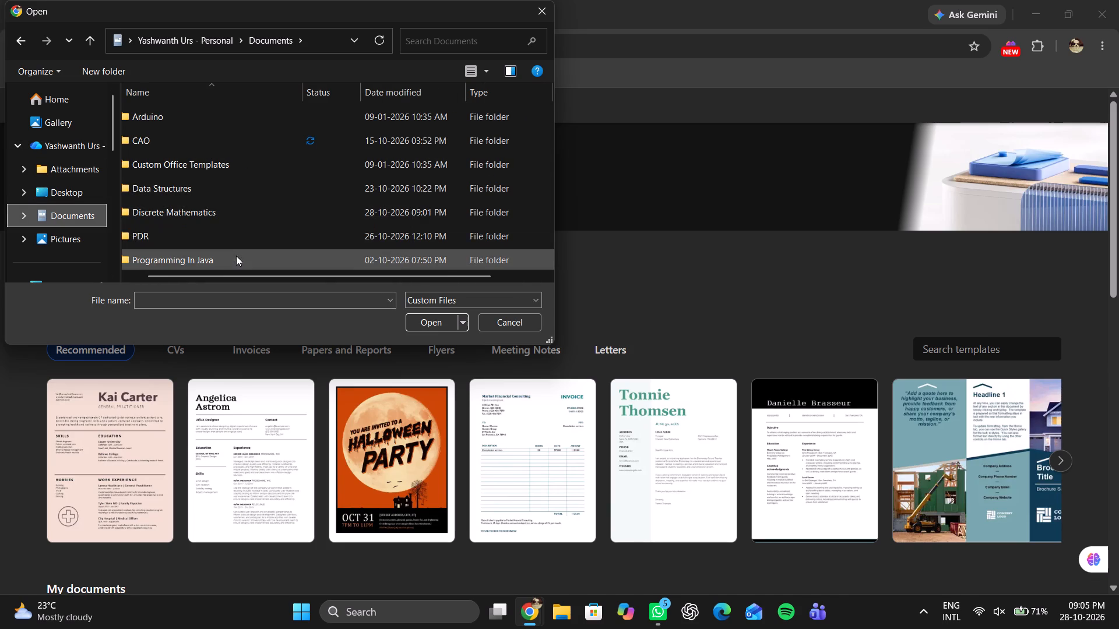
double_click(217, 211)
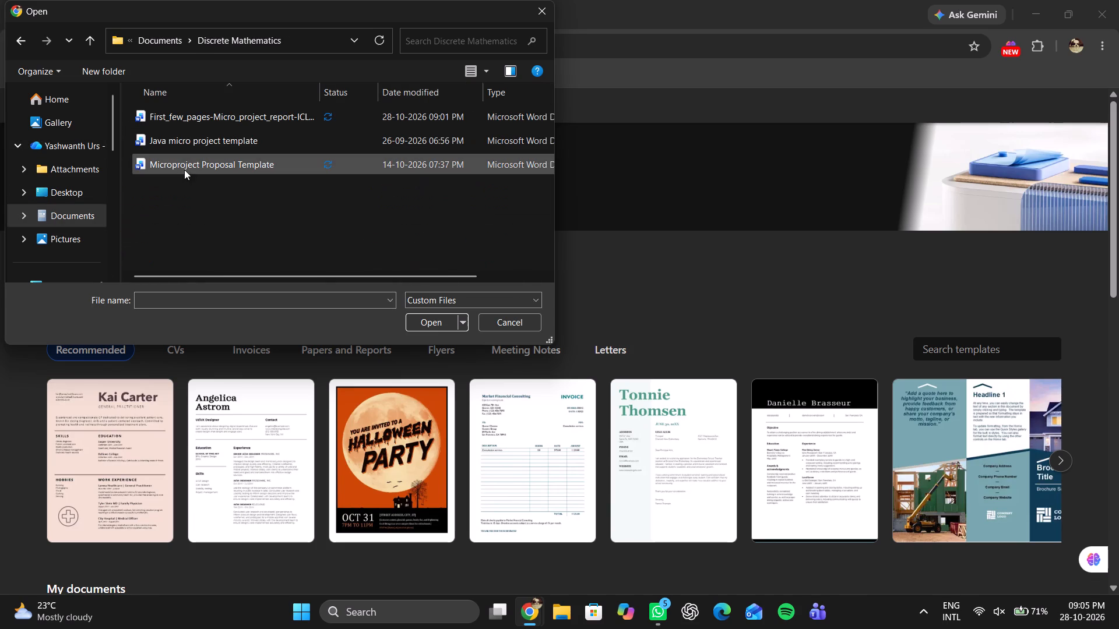
click(205, 119)
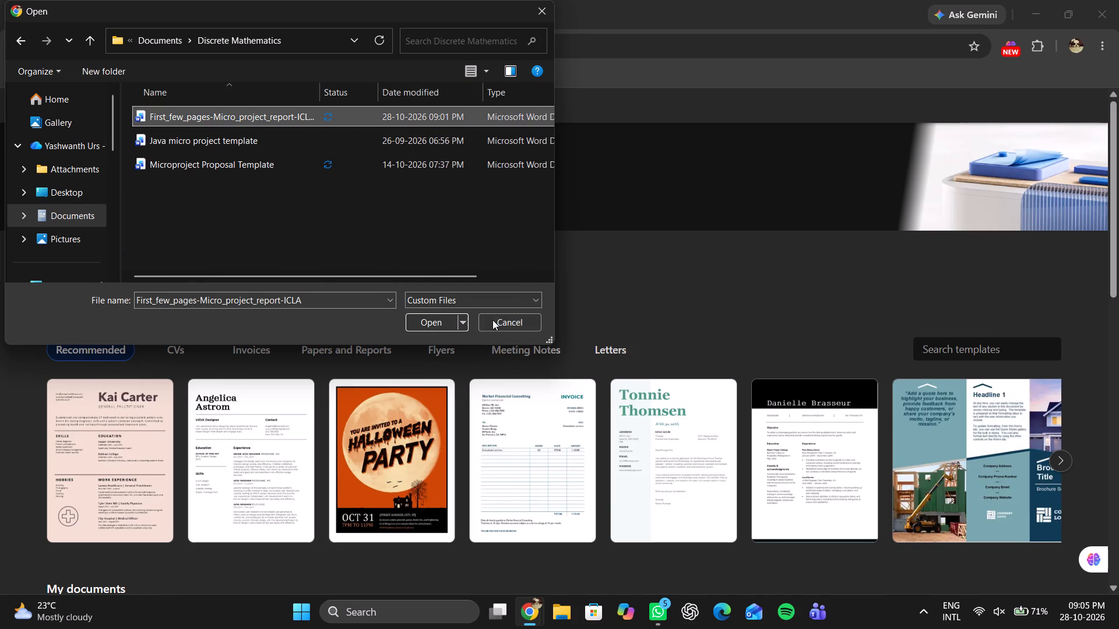
Upload the selected First_few_pages-Micro_project_report-ICLA file so it opens in Word for the web.
click(444, 326)
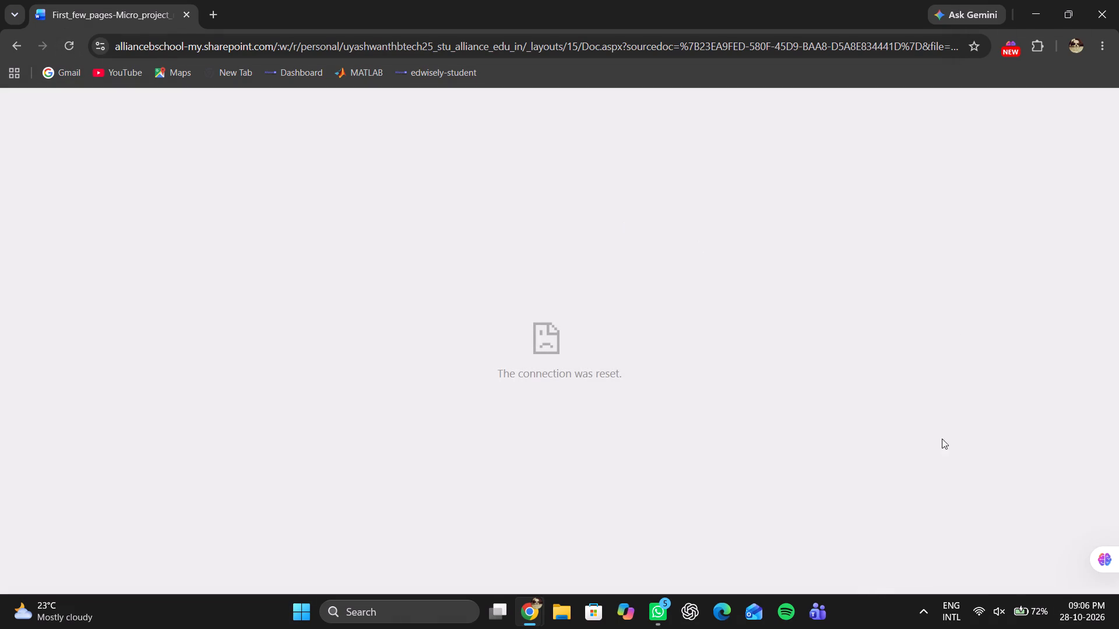
Check the Wi-Fi connection in the quick settings and reload the microproject report's document page.
click(976, 610)
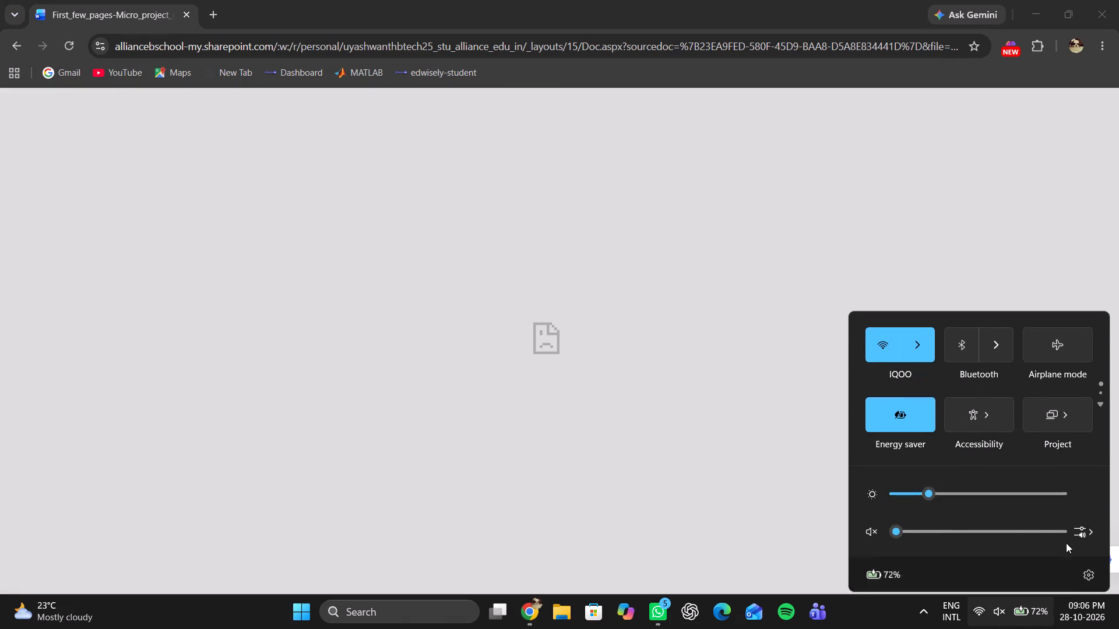
click(780, 380)
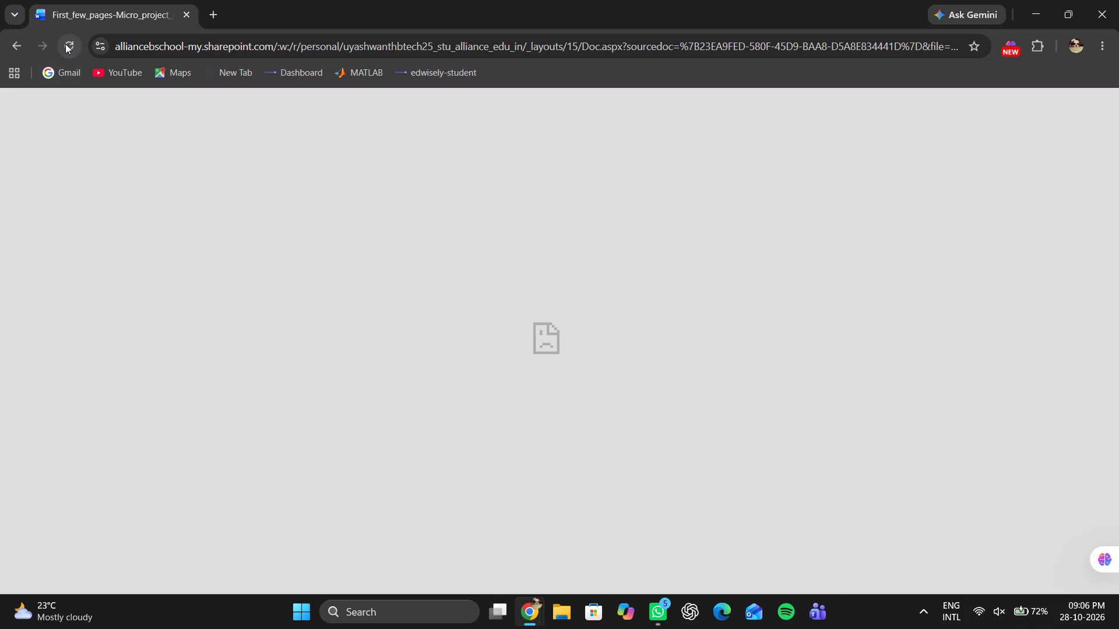
click(65, 43)
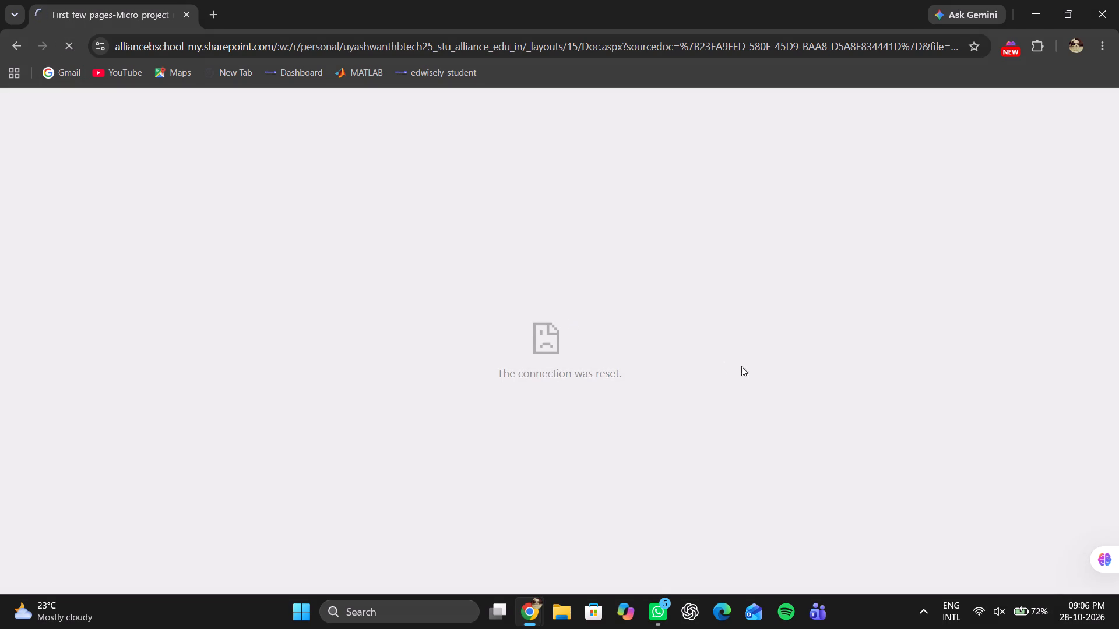
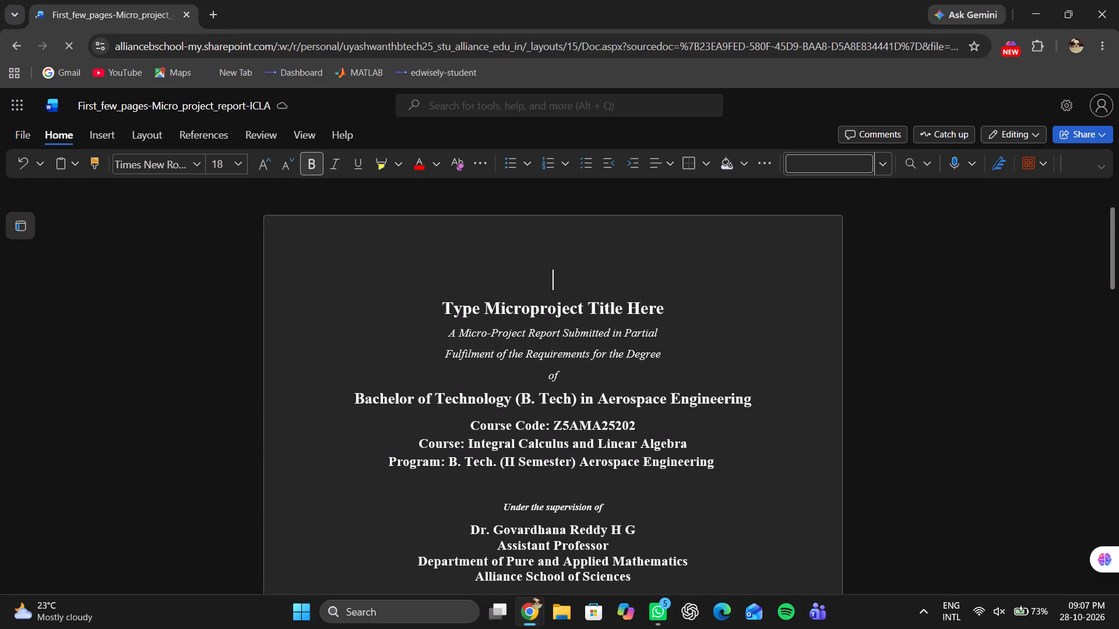
Look over the report's title page, from the microproject title placeholder down to the table of student names and registration numbers.
scroll(672, 461, up, 2)
key(BackSpace)
key(BackSpace)
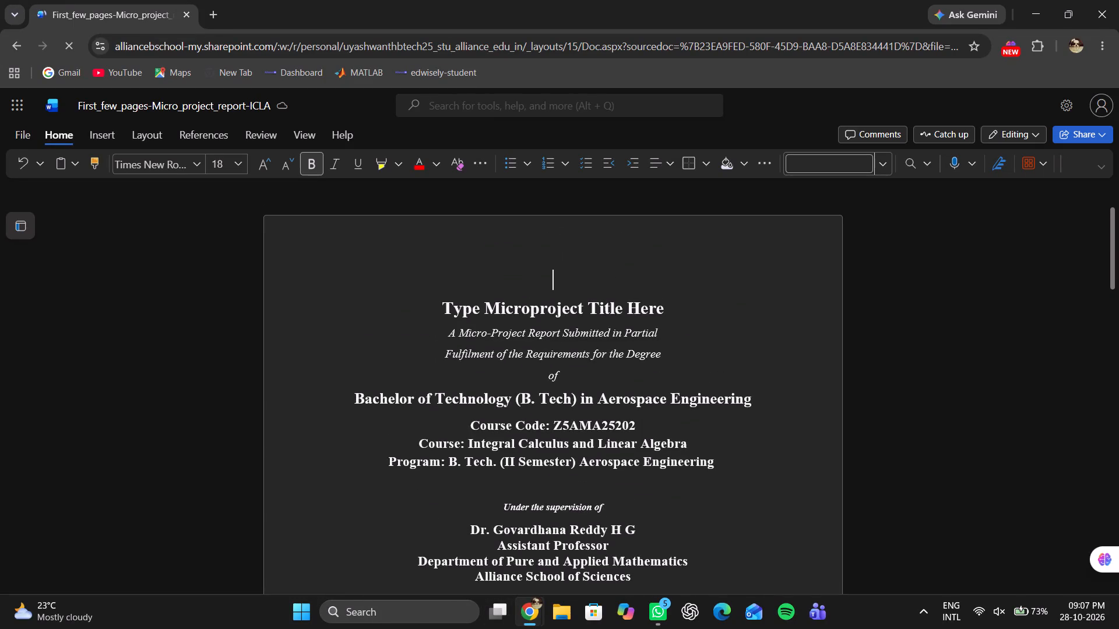
scroll(742, 475, down, 1)
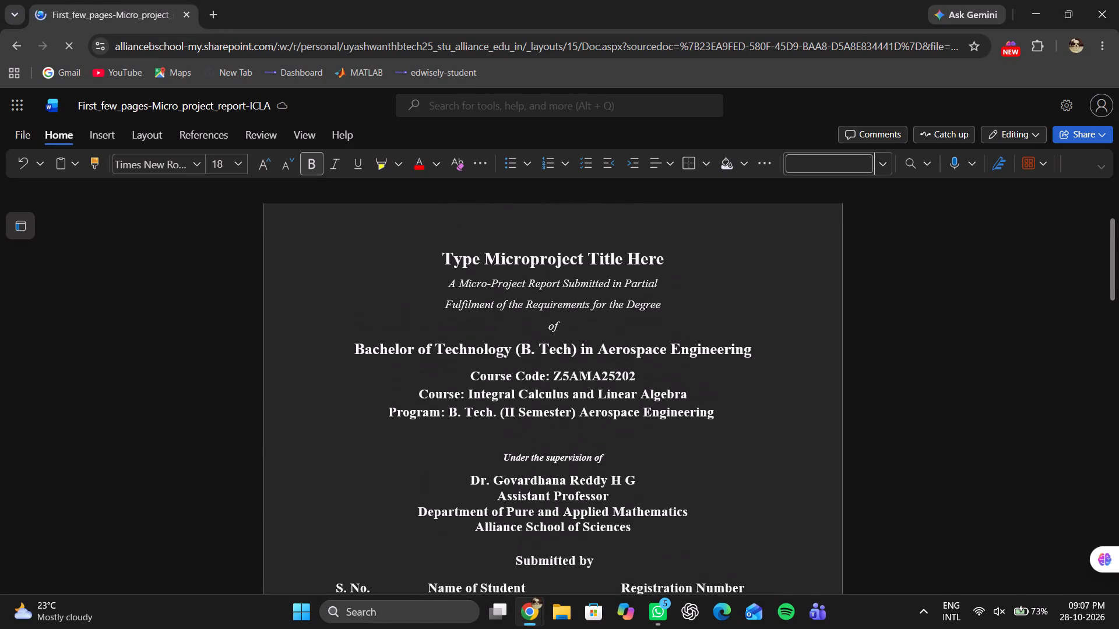
scroll(742, 475, down, 2)
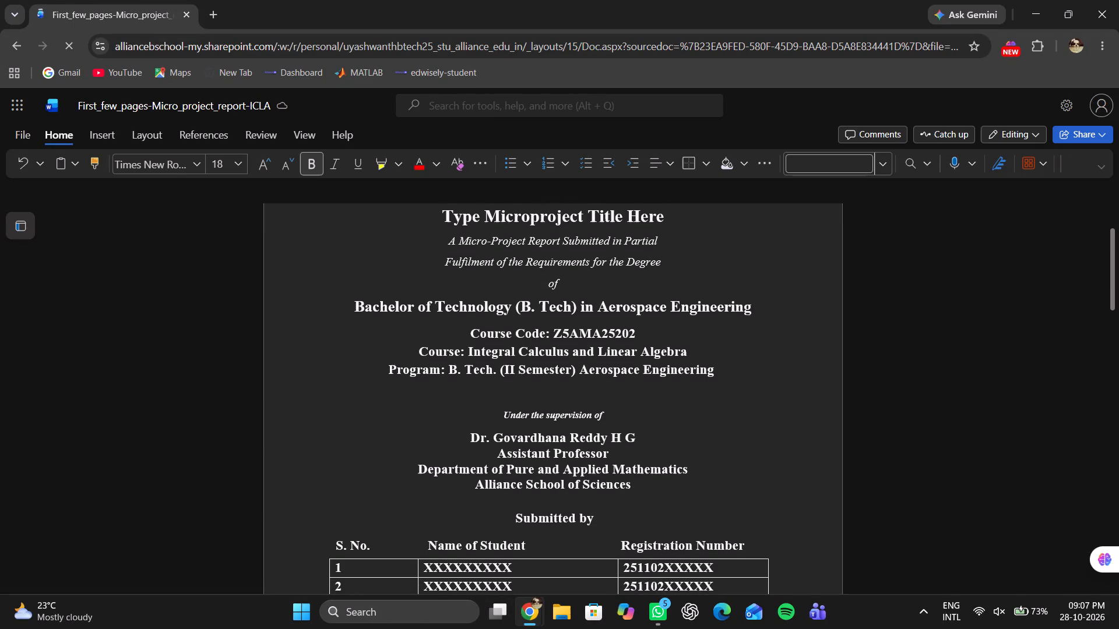
scroll(742, 475, down, 1)
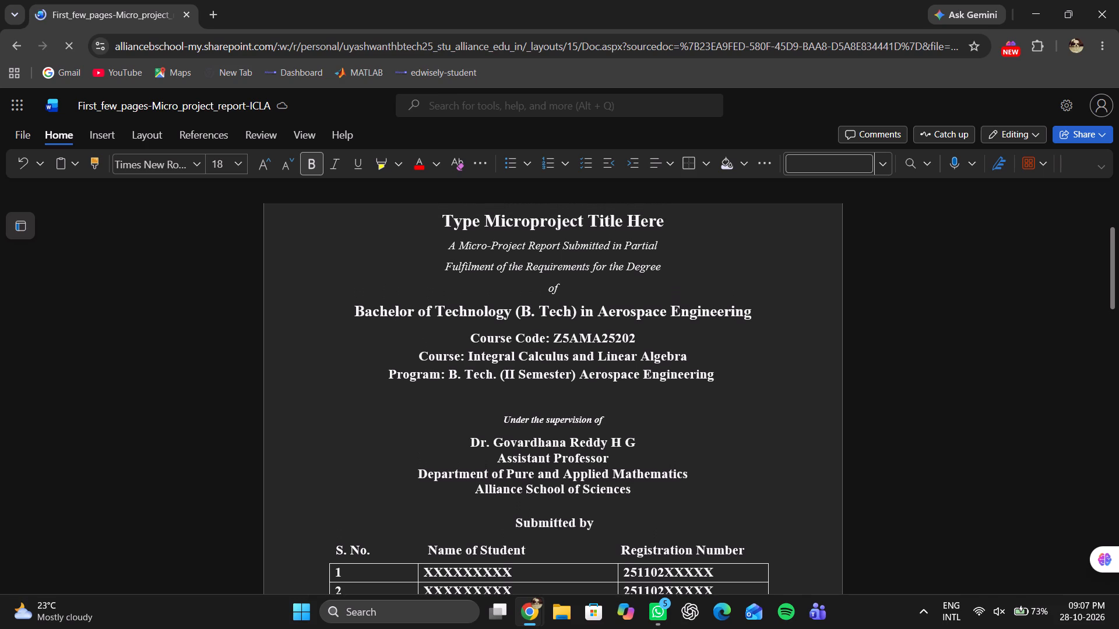
scroll(645, 412, down, 1)
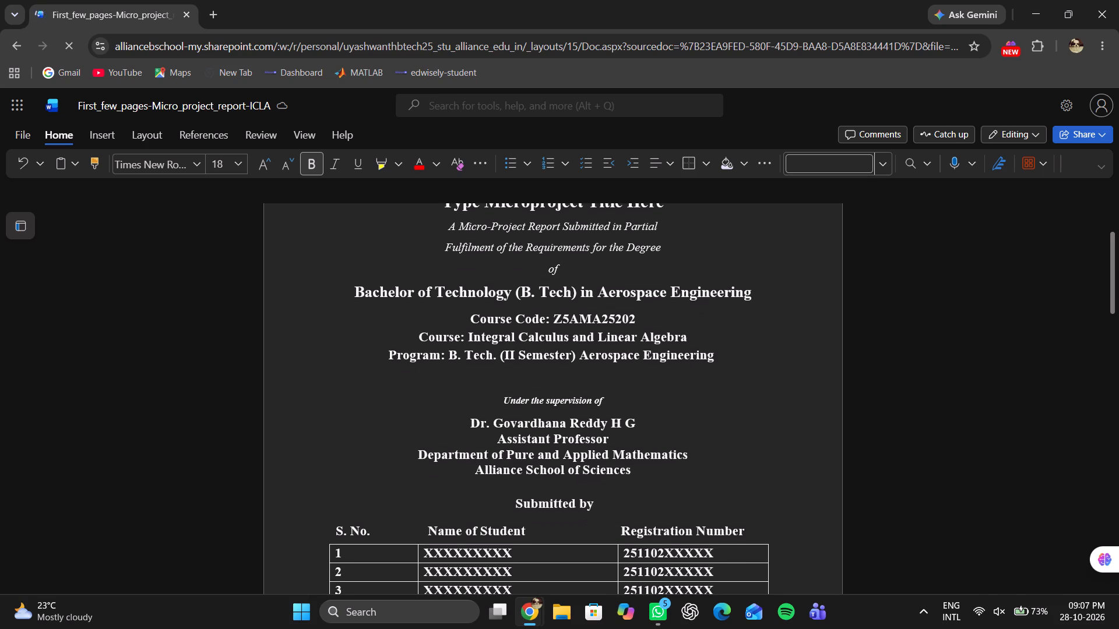
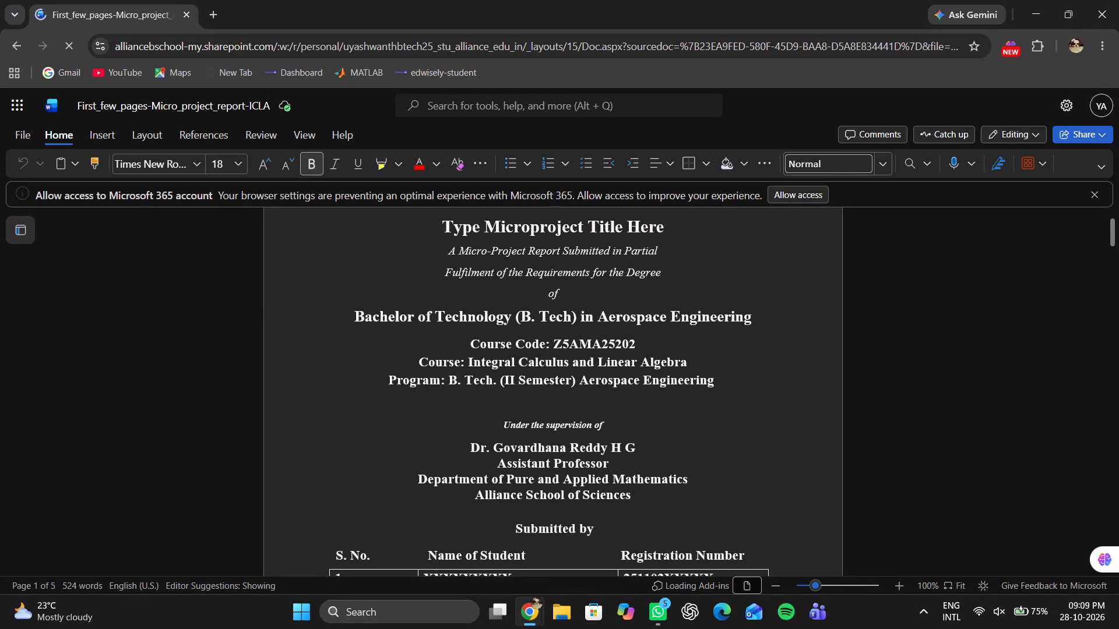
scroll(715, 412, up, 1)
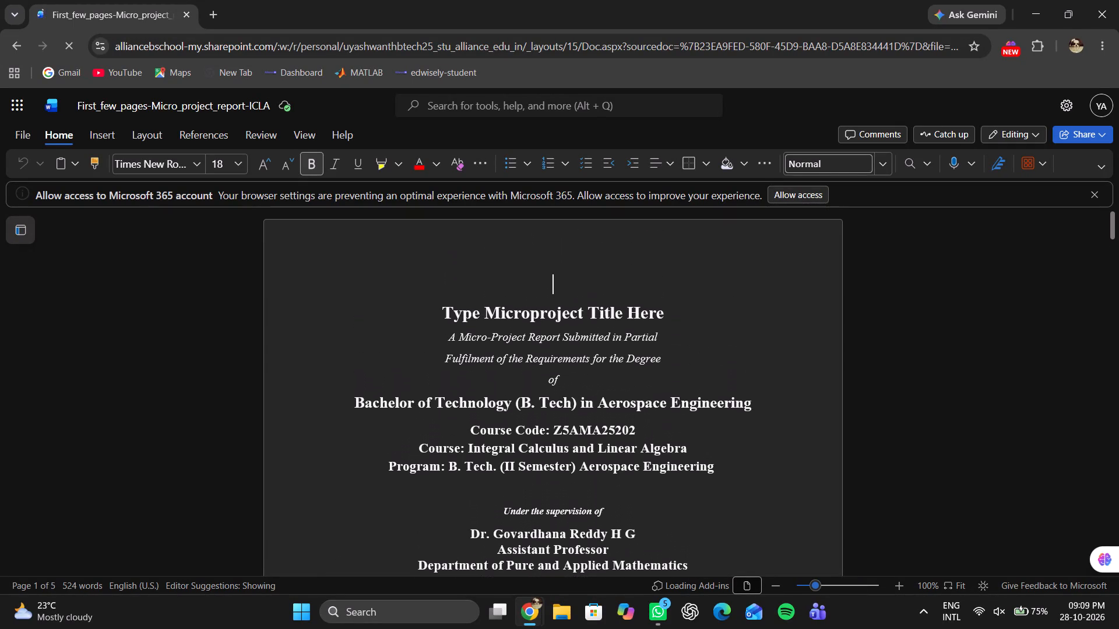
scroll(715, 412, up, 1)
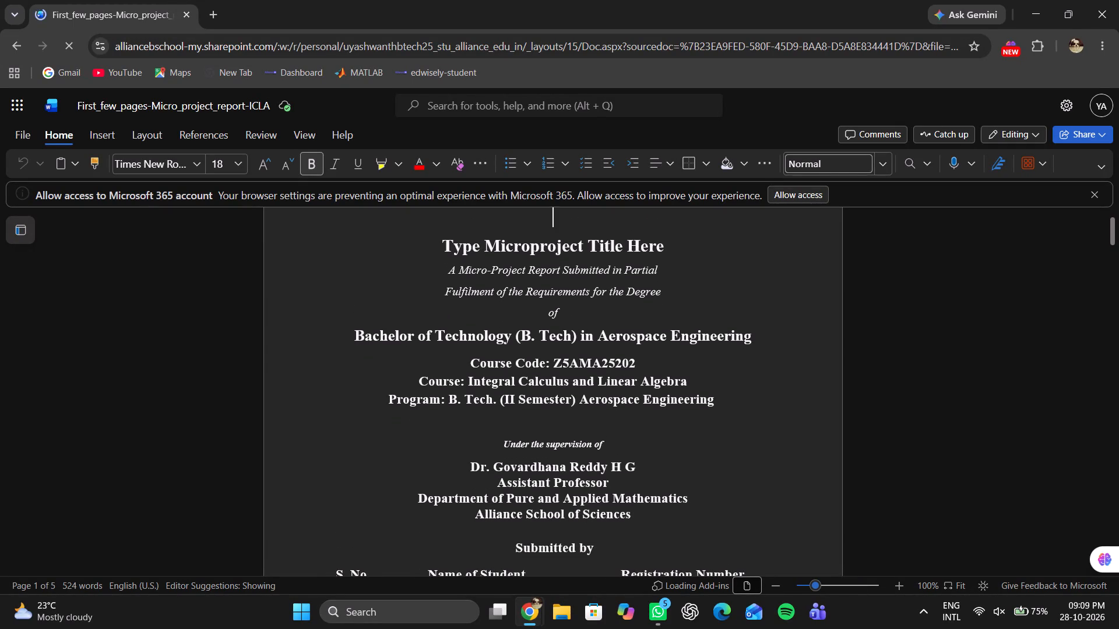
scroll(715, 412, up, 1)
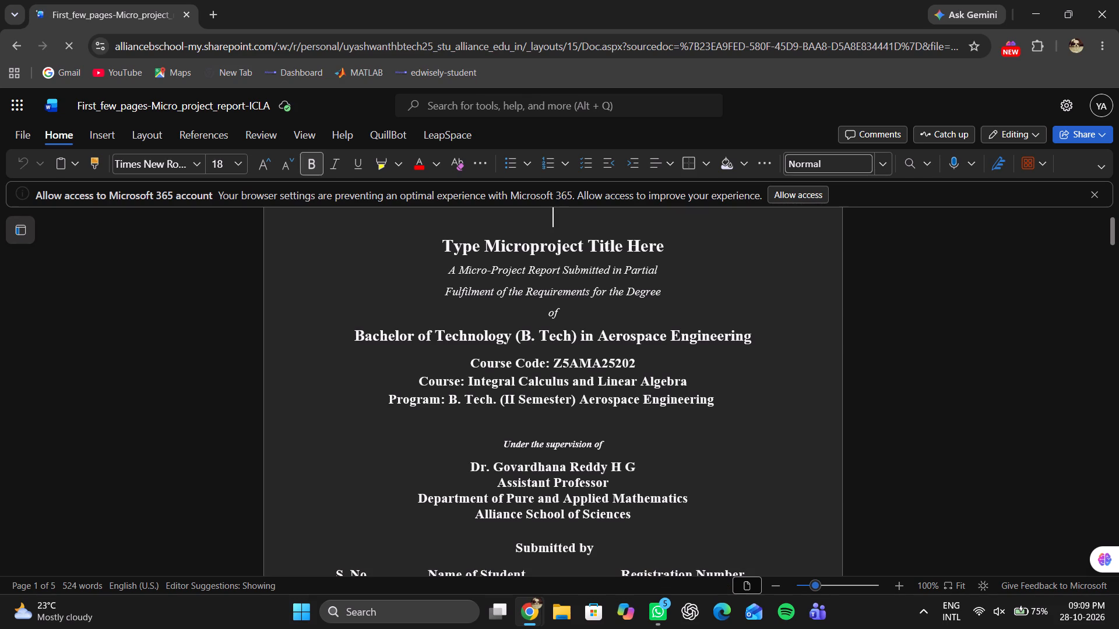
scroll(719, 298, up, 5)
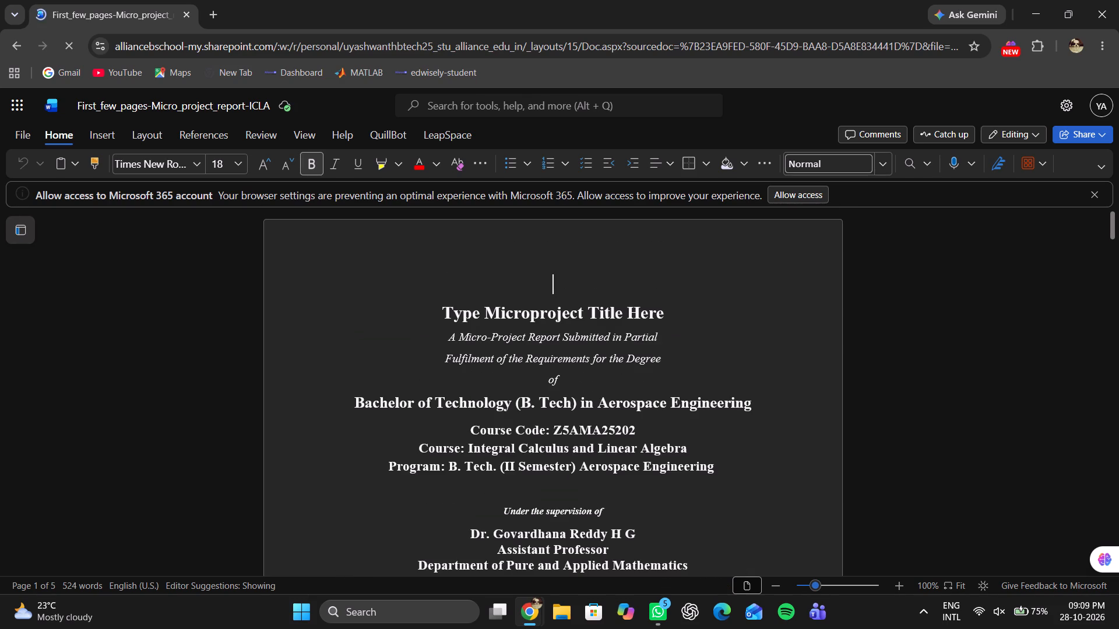
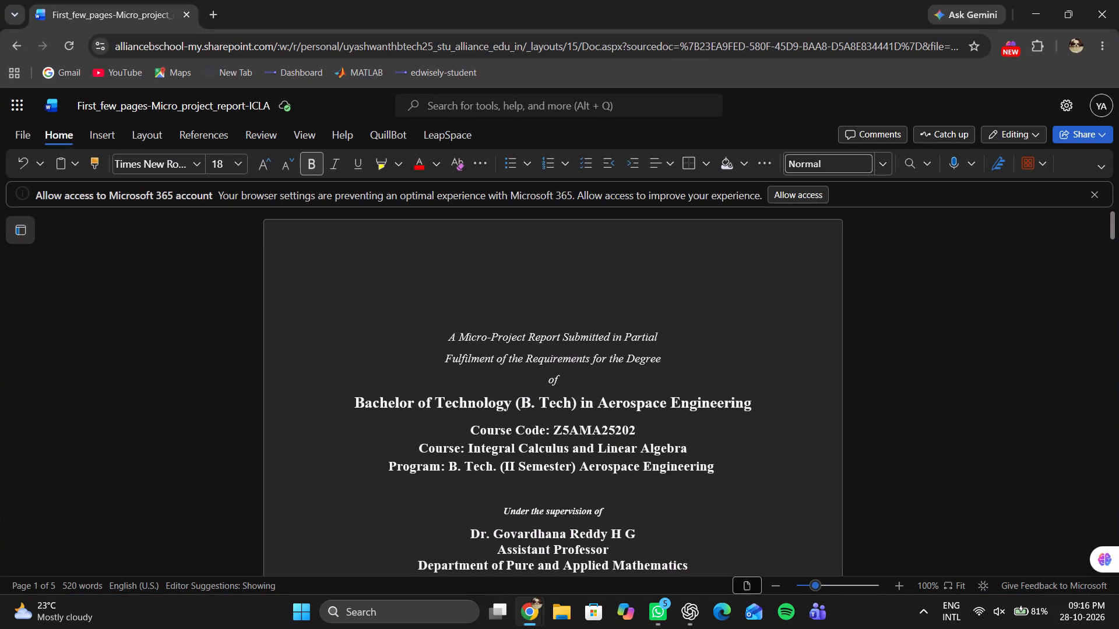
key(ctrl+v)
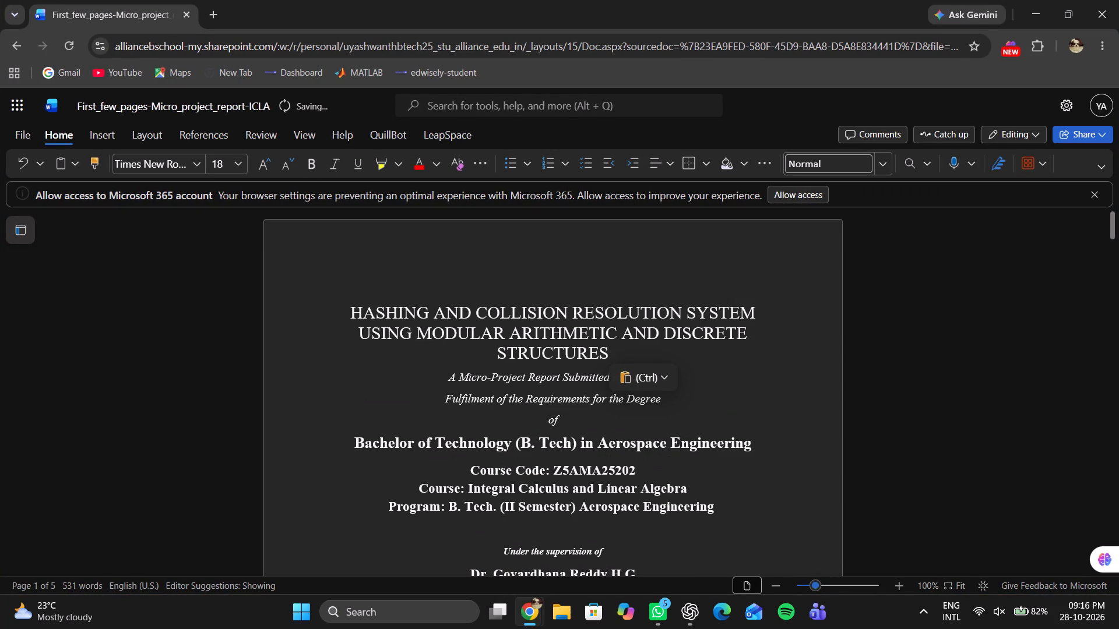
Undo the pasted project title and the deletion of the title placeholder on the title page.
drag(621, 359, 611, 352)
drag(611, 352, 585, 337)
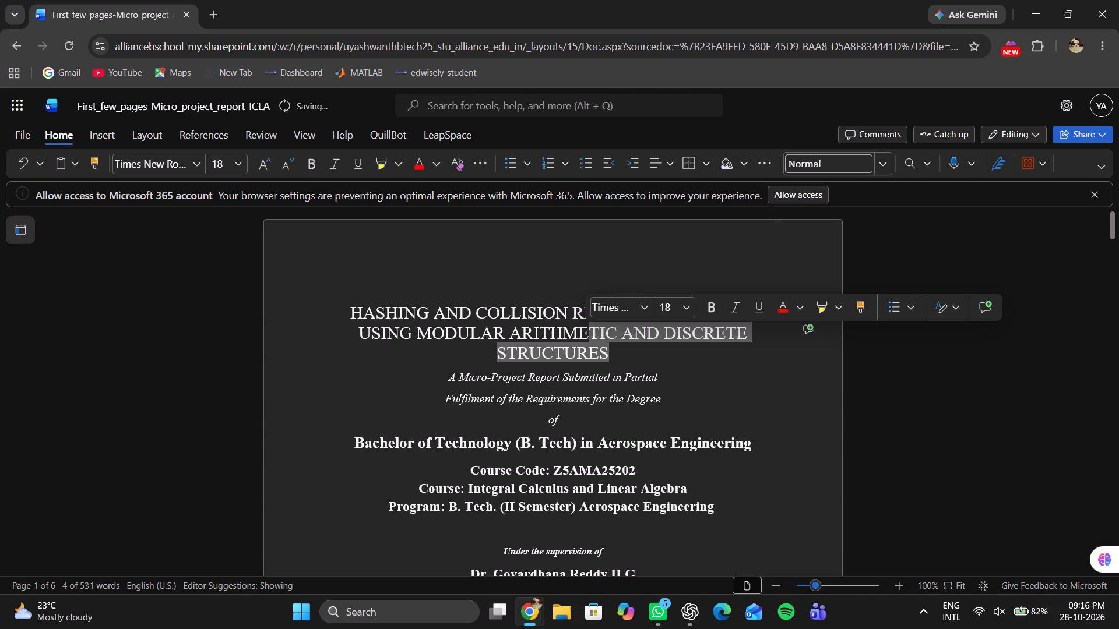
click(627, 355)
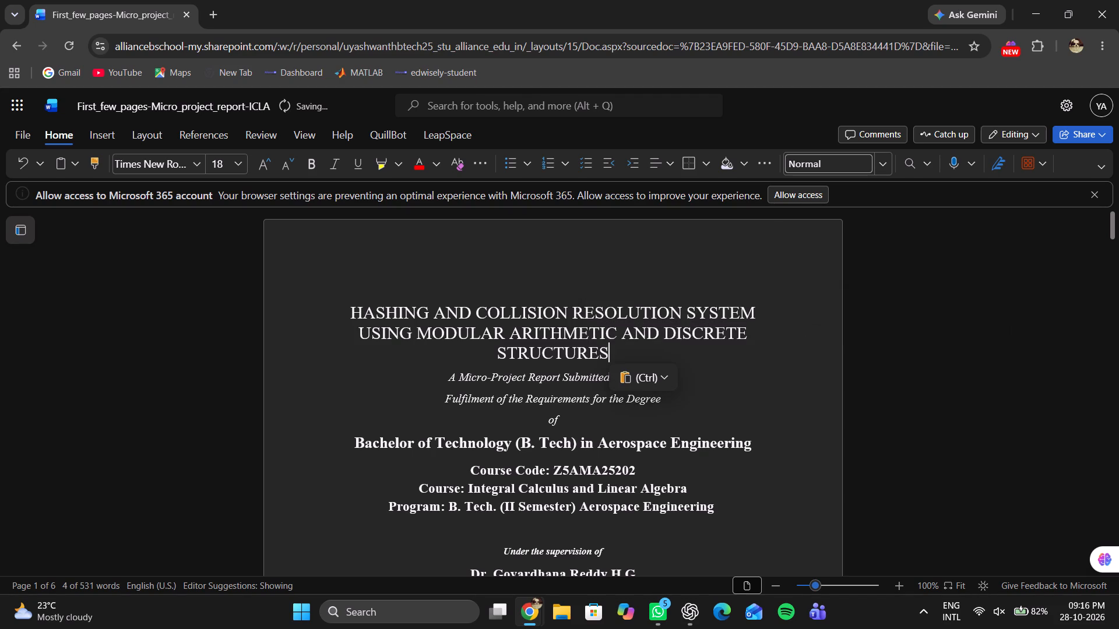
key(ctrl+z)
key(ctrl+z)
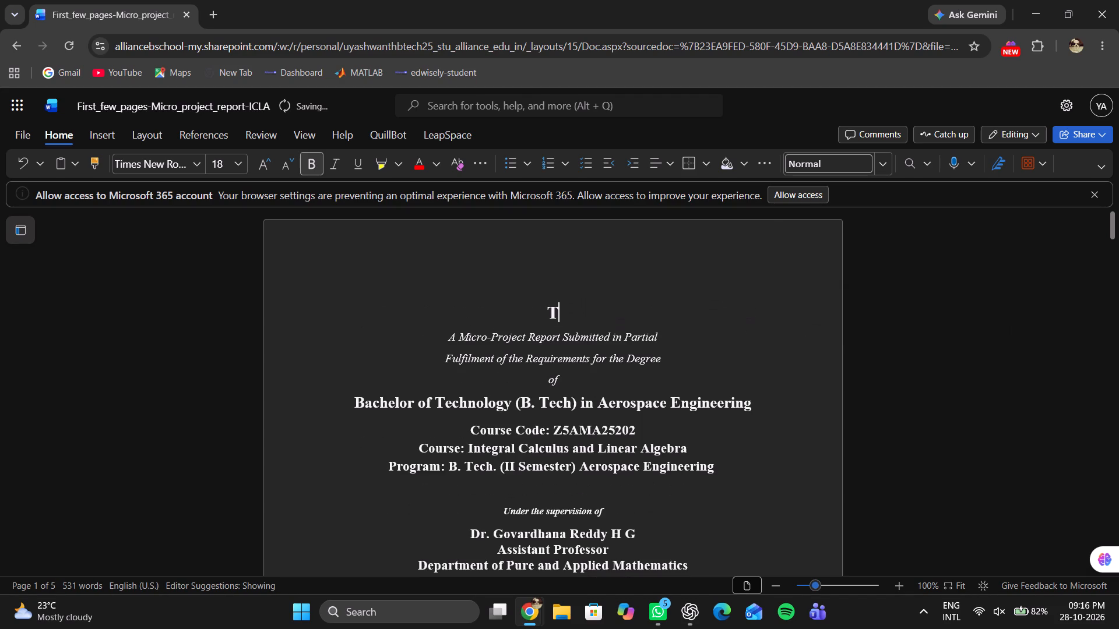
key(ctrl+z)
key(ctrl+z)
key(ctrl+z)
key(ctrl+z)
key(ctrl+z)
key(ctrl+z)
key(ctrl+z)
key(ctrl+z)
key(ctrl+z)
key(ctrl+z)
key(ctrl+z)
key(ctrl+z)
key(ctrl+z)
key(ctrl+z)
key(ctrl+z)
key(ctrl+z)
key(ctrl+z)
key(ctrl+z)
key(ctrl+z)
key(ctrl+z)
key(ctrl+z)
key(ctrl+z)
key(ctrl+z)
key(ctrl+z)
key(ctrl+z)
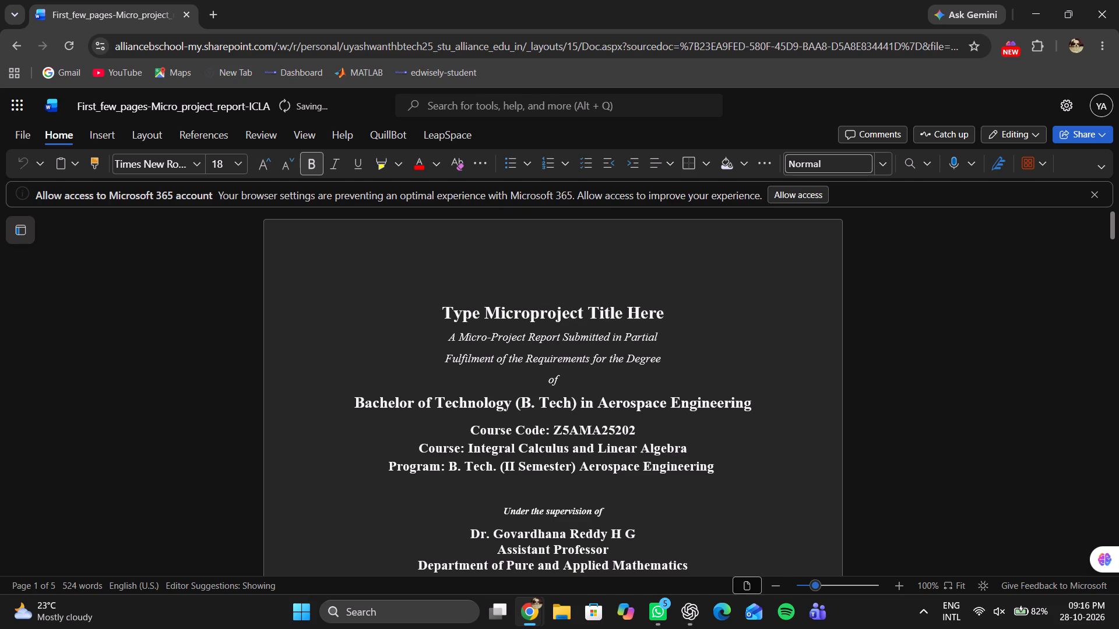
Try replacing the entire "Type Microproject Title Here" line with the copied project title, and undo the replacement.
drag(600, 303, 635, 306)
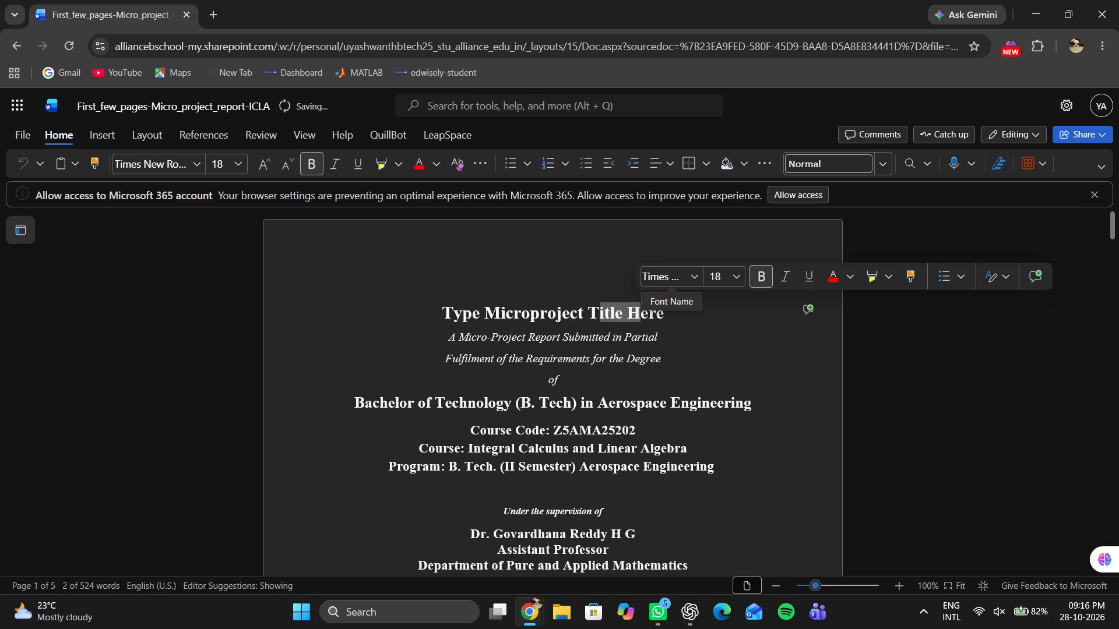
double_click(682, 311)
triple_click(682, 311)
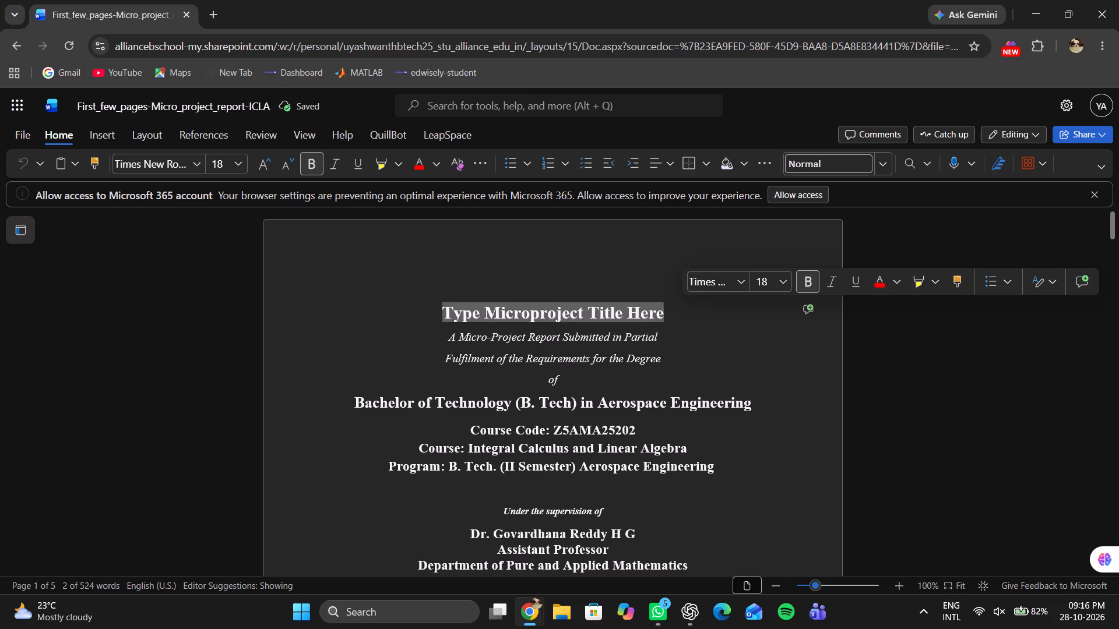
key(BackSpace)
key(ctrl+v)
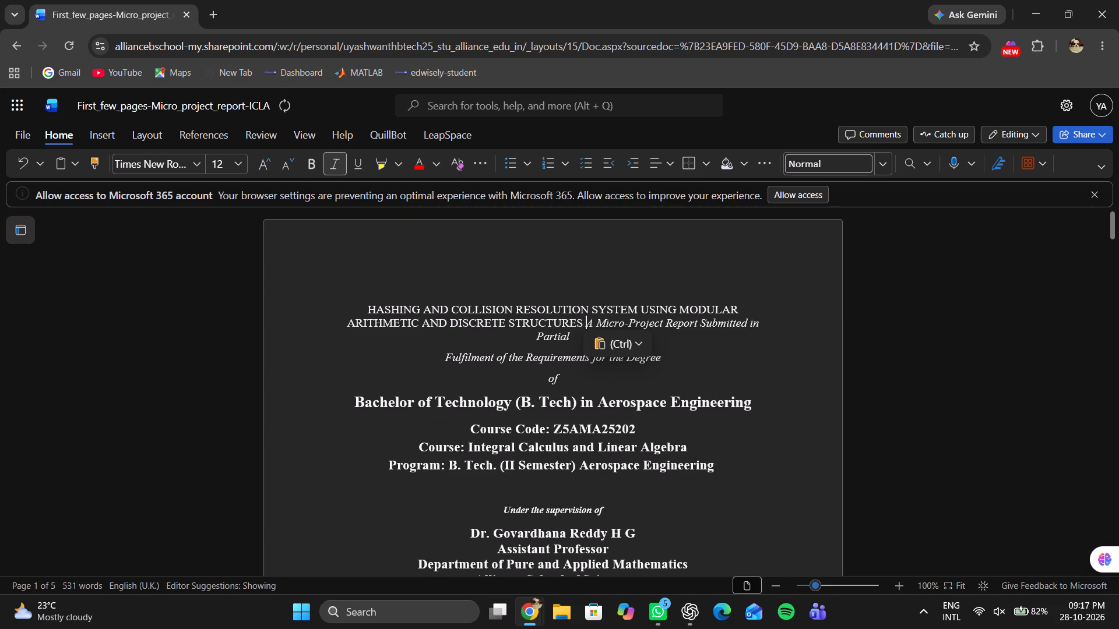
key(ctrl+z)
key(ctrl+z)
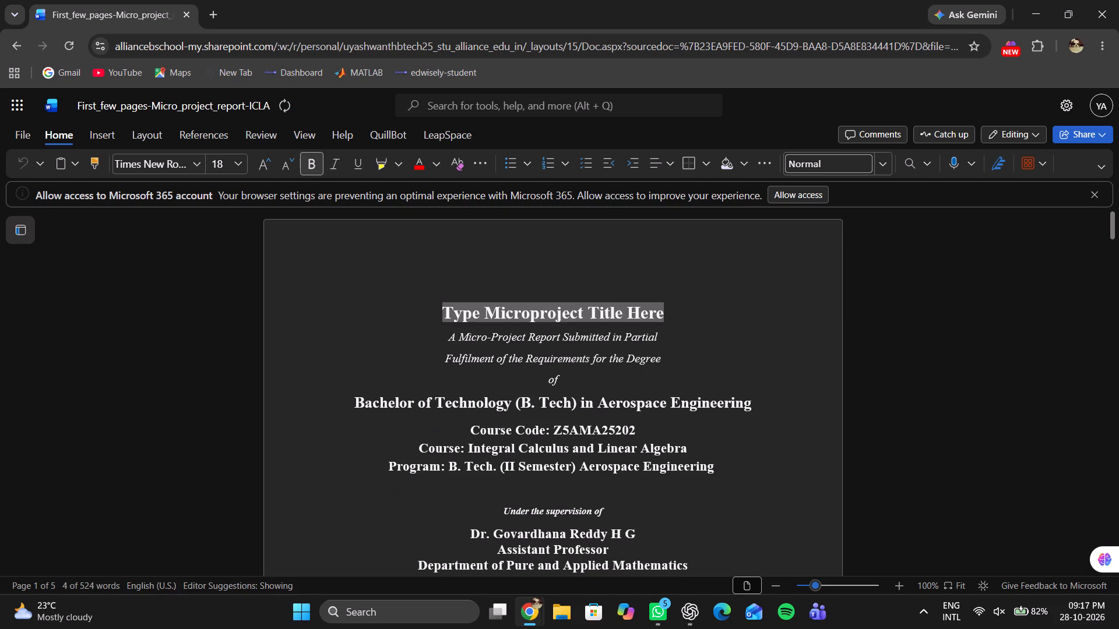
Replace only the placeholder title text with "HASHING AND COLLISION RESOLUTION SYSTEM USING MODULAR ARITHMETIC AND DISCRETE STRUCTURES", keeping the subtitle on its own line.
click(682, 311)
key(BackSpace)
key(BackSpace)
key(BackSpace)
key(BackSpace)
key(BackSpace)
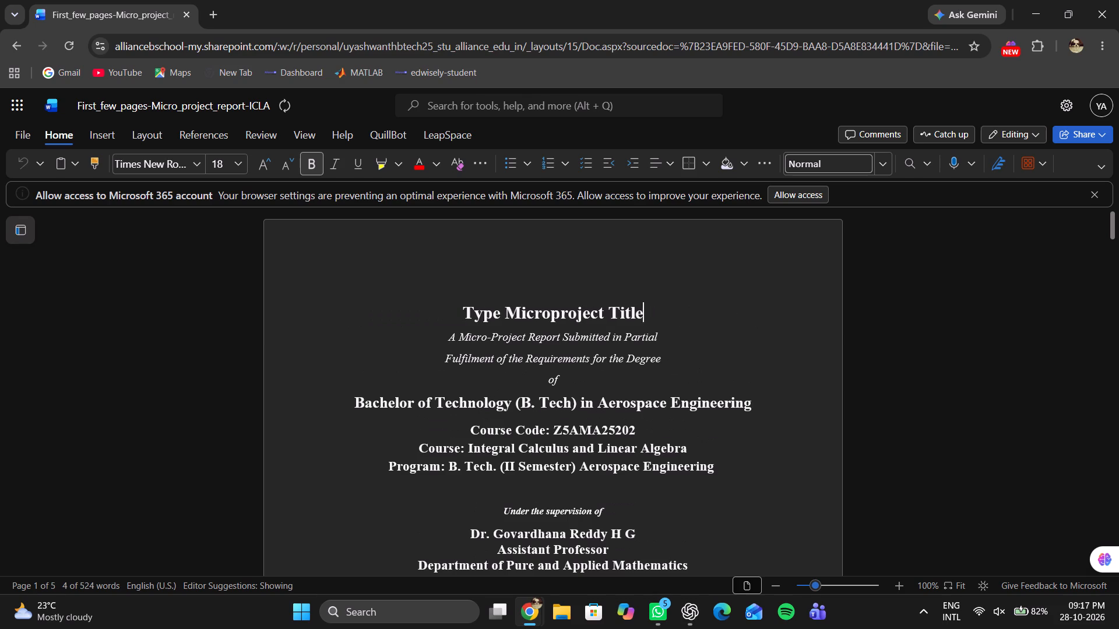
key(BackSpace)
key(BackSpace)
key(BackSpace)
key(BackSpace)
key(BackSpace)
key(BackSpace)
key(BackSpace)
key(BackSpace)
key(BackSpace)
key(BackSpace)
key(BackSpace)
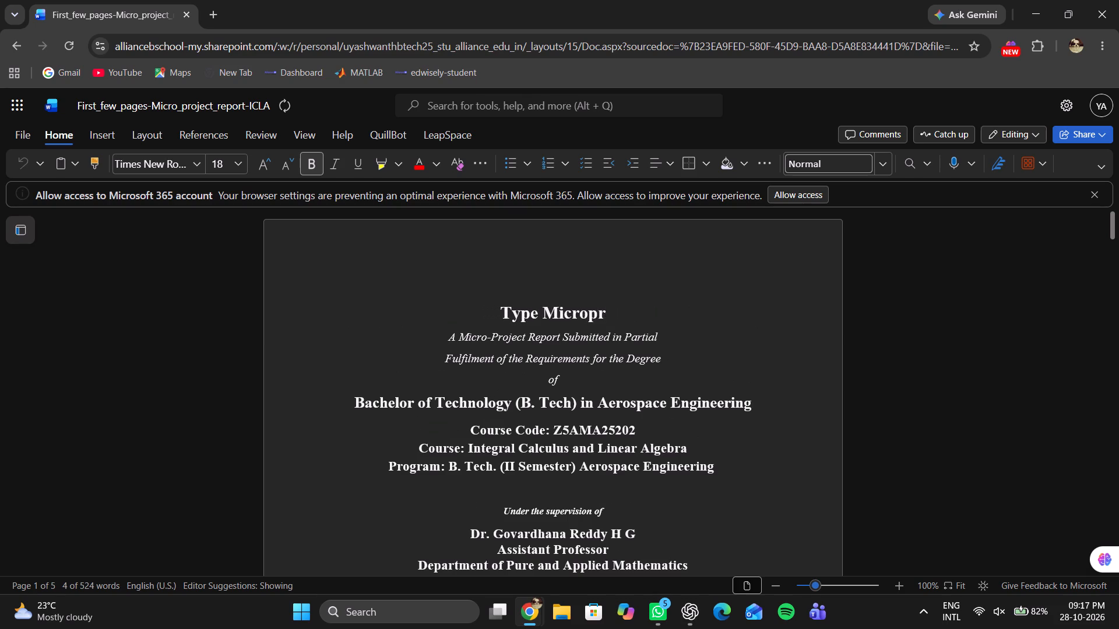
key(BackSpace)
key(BackSpace)
key(BackSpace)
key(BackSpace)
key(BackSpace)
key(BackSpace)
key(BackSpace)
key(BackSpace)
key(BackSpace)
key(BackSpace)
key(BackSpace)
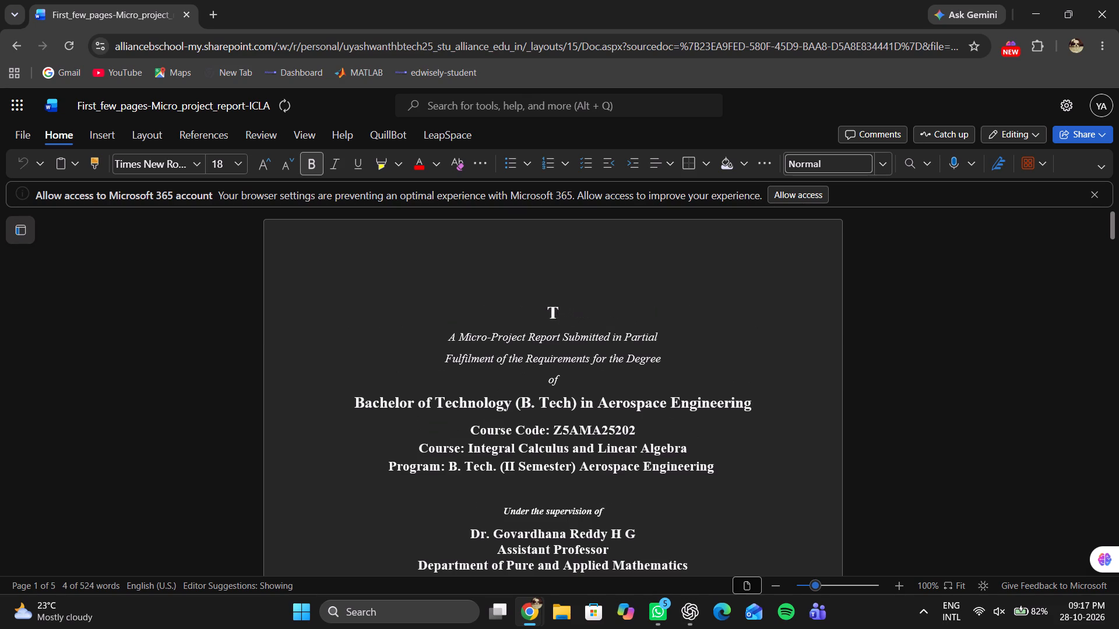
key(BackSpace)
key(ctrl+v)
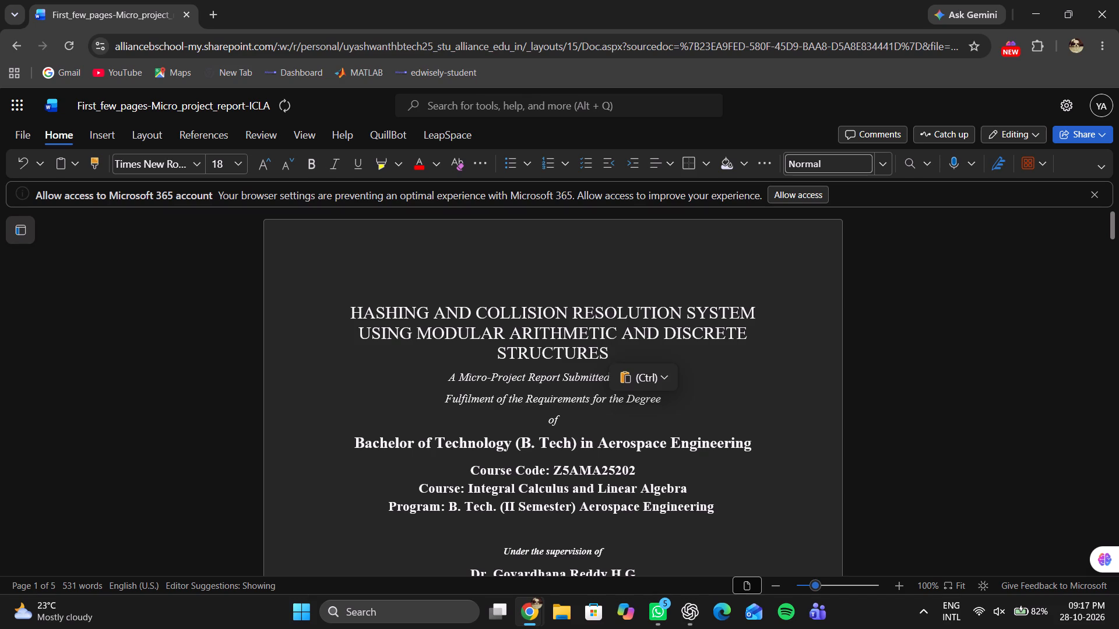
Make the three-line project title on the title page bold.
drag(618, 348, 349, 314)
click(477, 280)
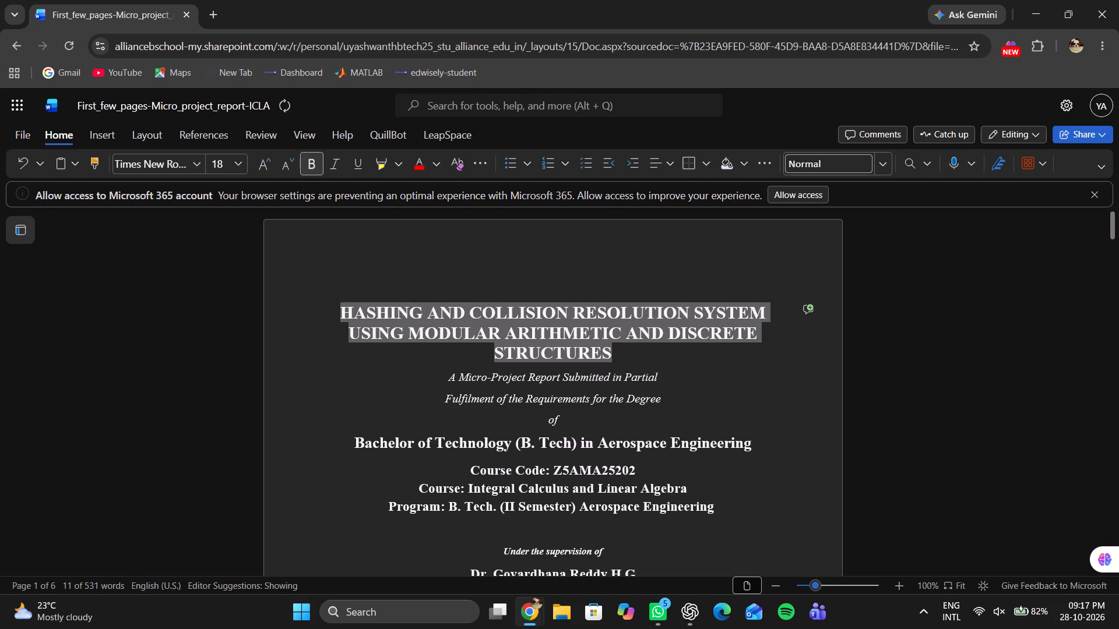
click(622, 355)
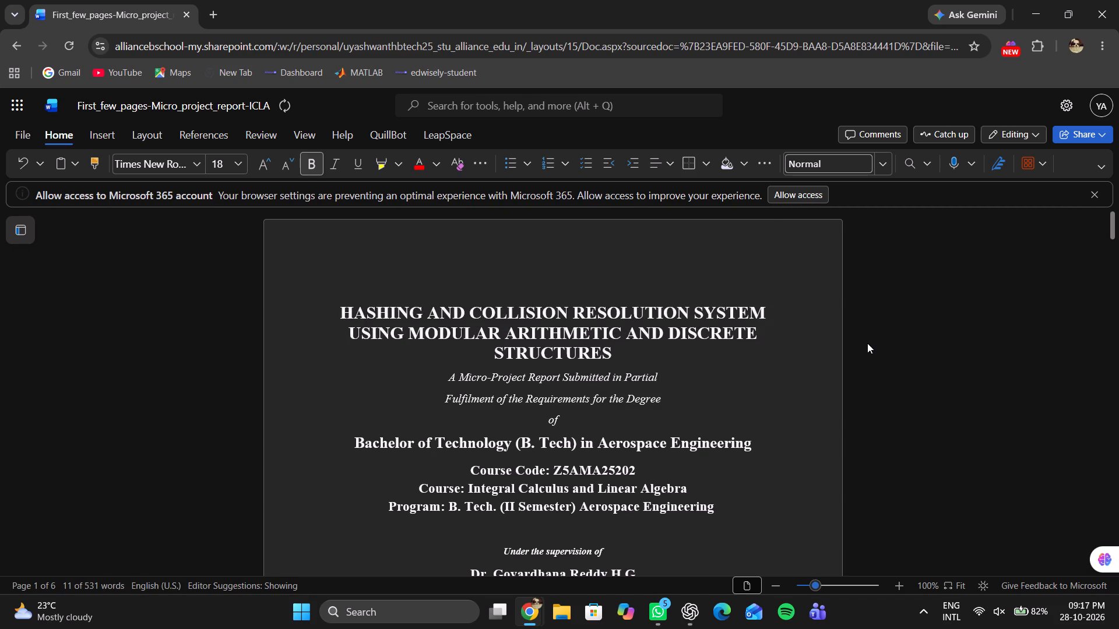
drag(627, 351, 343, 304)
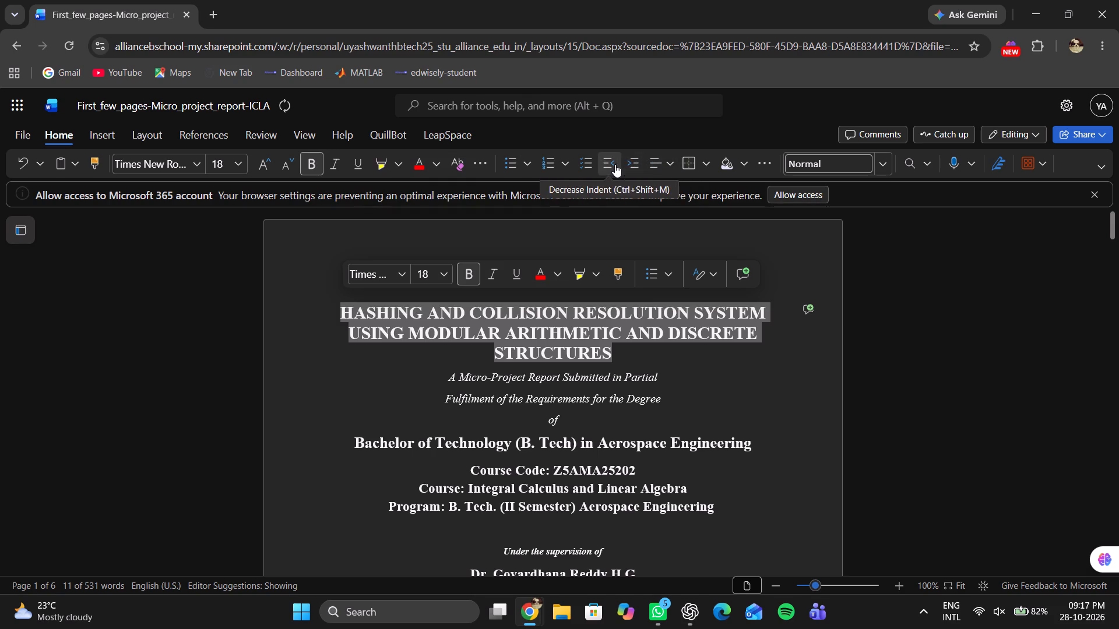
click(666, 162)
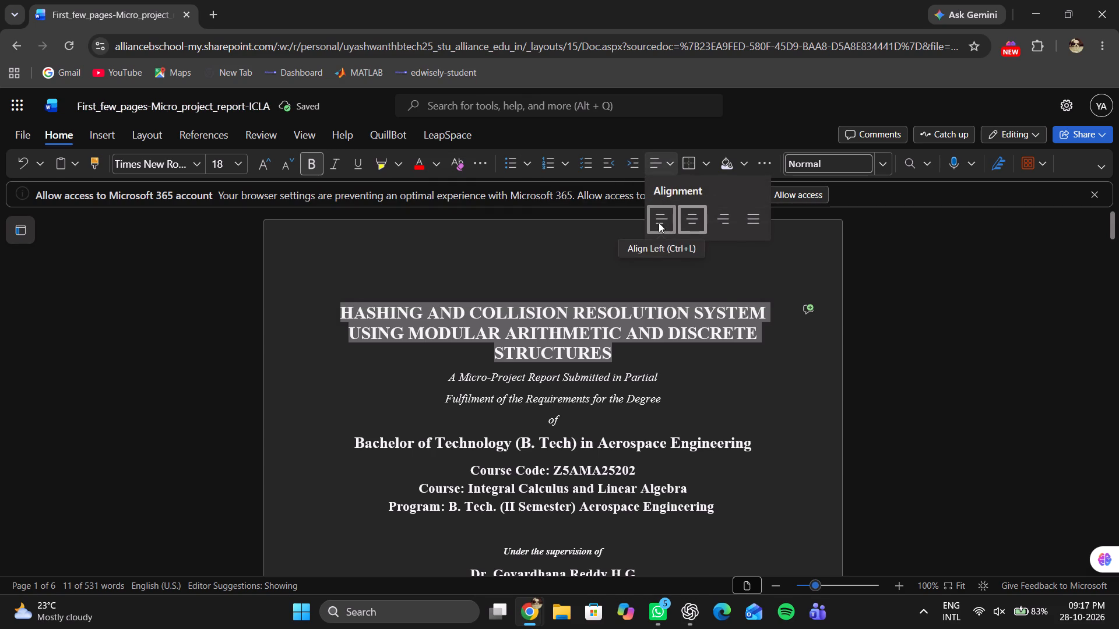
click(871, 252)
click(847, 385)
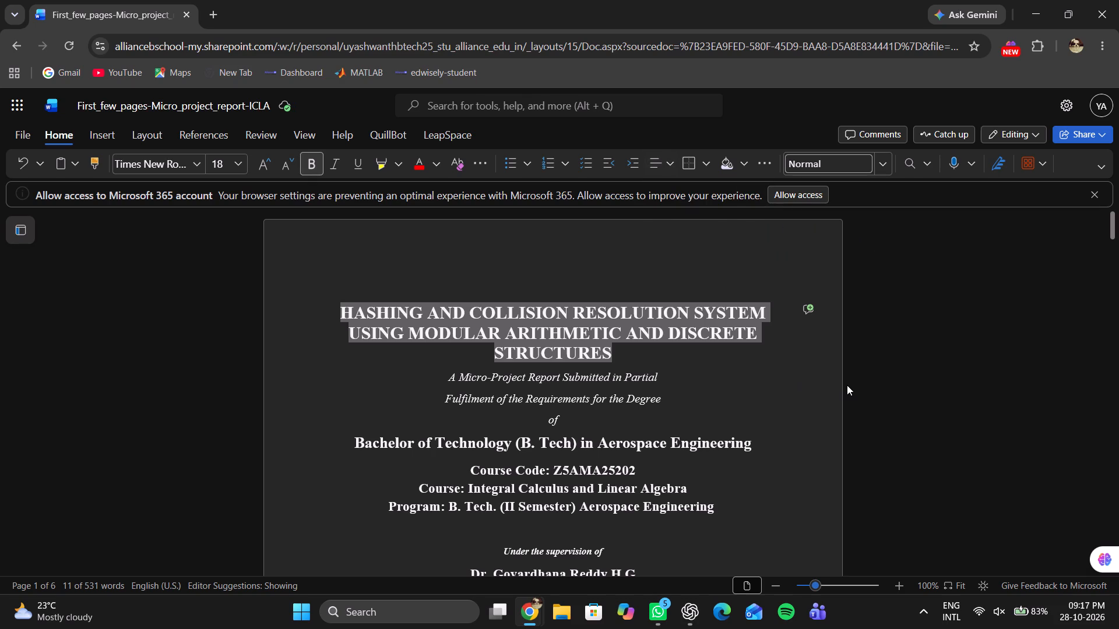
Delete "Aerospace Engineering" from the "Bachelor of Technology (B. Tech) in" degree line on the title page.
scroll(830, 384, down, 1)
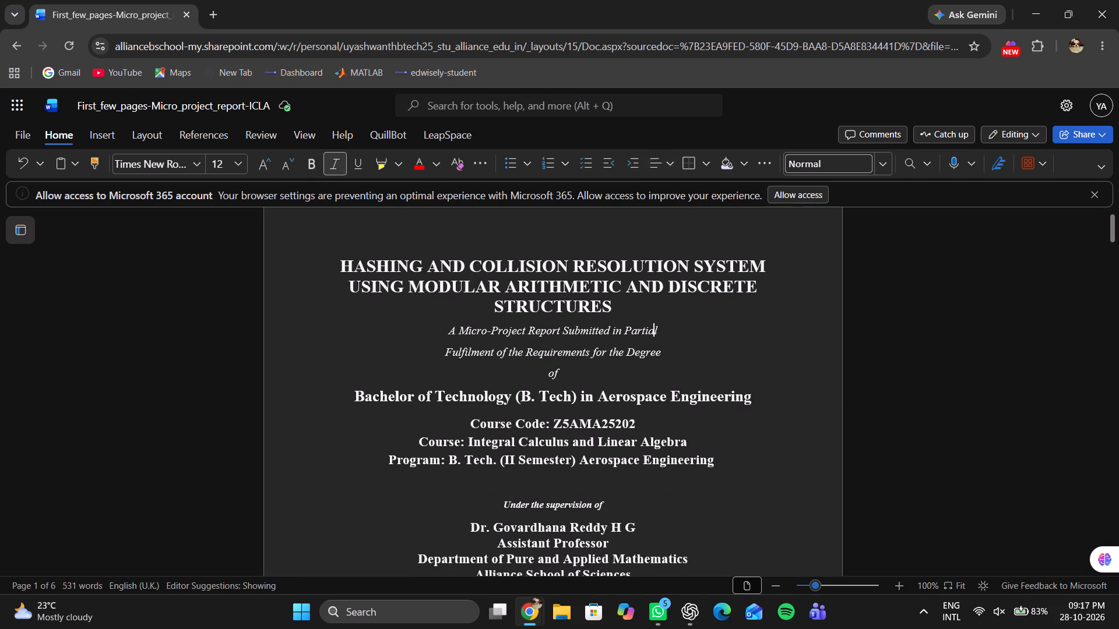
scroll(585, 363, down, 1)
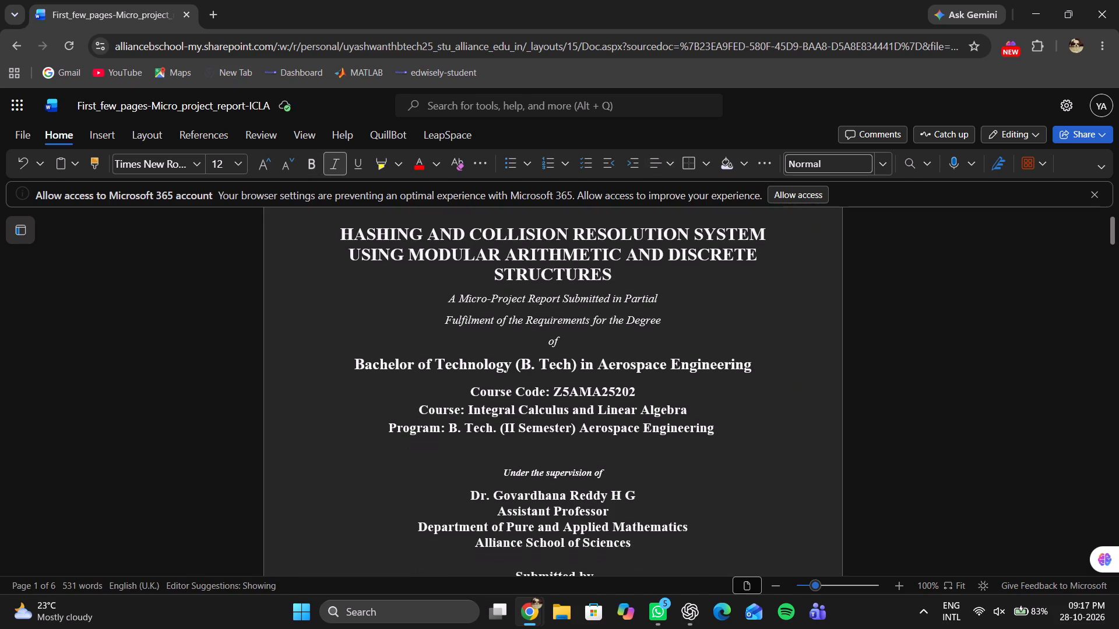
click(761, 365)
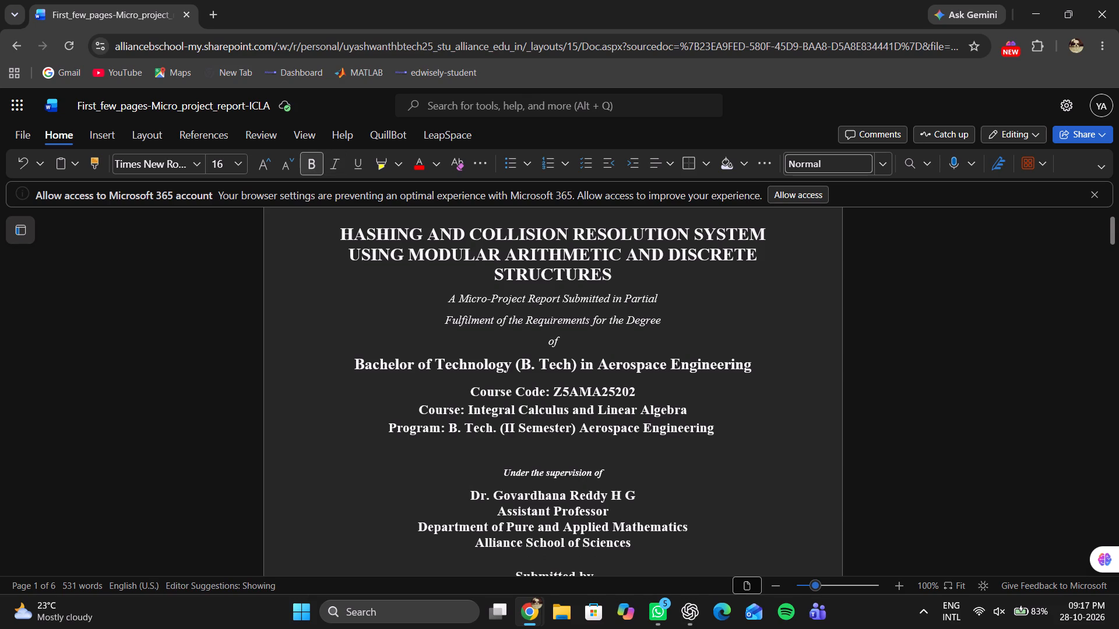
key(BackSpace)
key(BackSpace)
key(BackSpace)
key(BackSpace)
key(BackSpace)
key(BackSpace)
key(BackSpace)
key(BackSpace)
key(BackSpace)
key(BackSpace)
key(BackSpace)
key(BackSpace)
key(BackSpace)
key(BackSpace)
key(BackSpace)
key(BackSpace)
key(BackSpace)
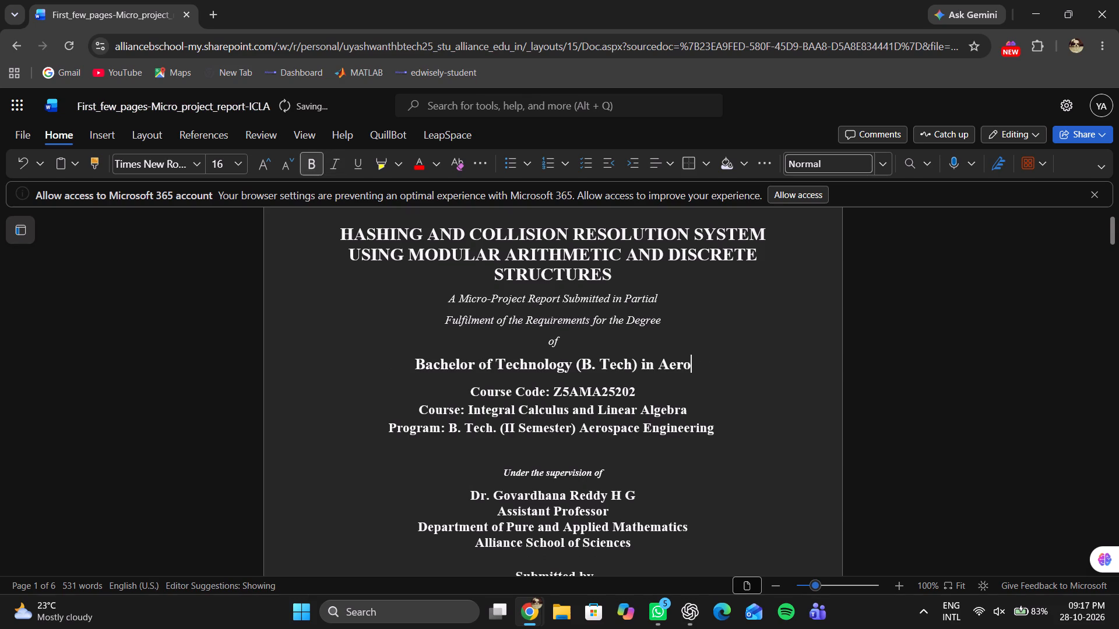
key(BackSpace)
key(BackSpace)
key(BackSpace)
key(BackSpace)
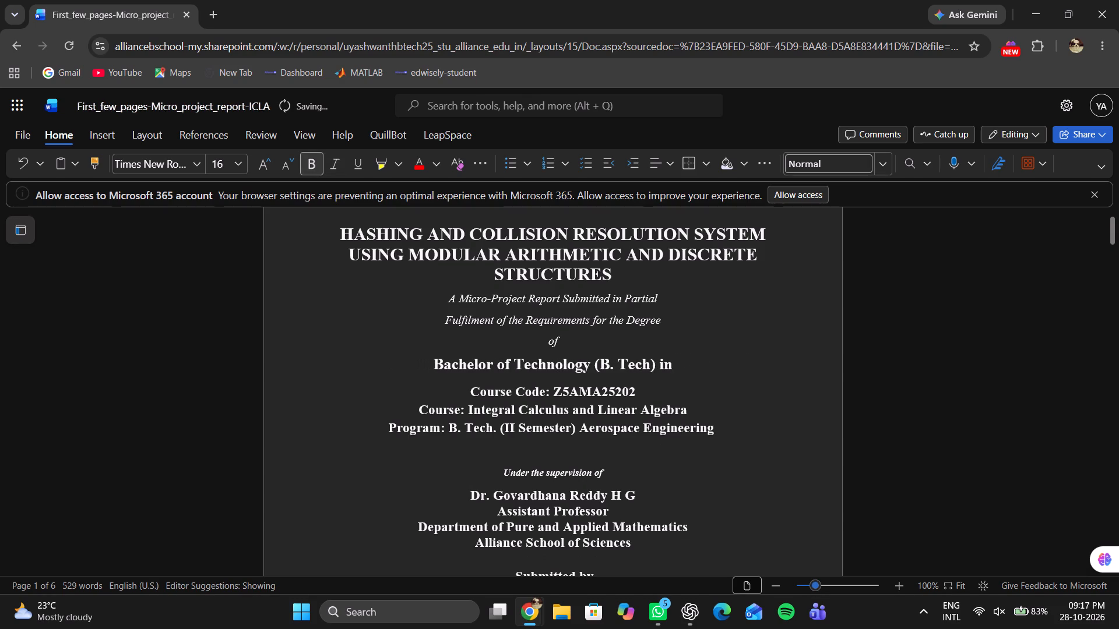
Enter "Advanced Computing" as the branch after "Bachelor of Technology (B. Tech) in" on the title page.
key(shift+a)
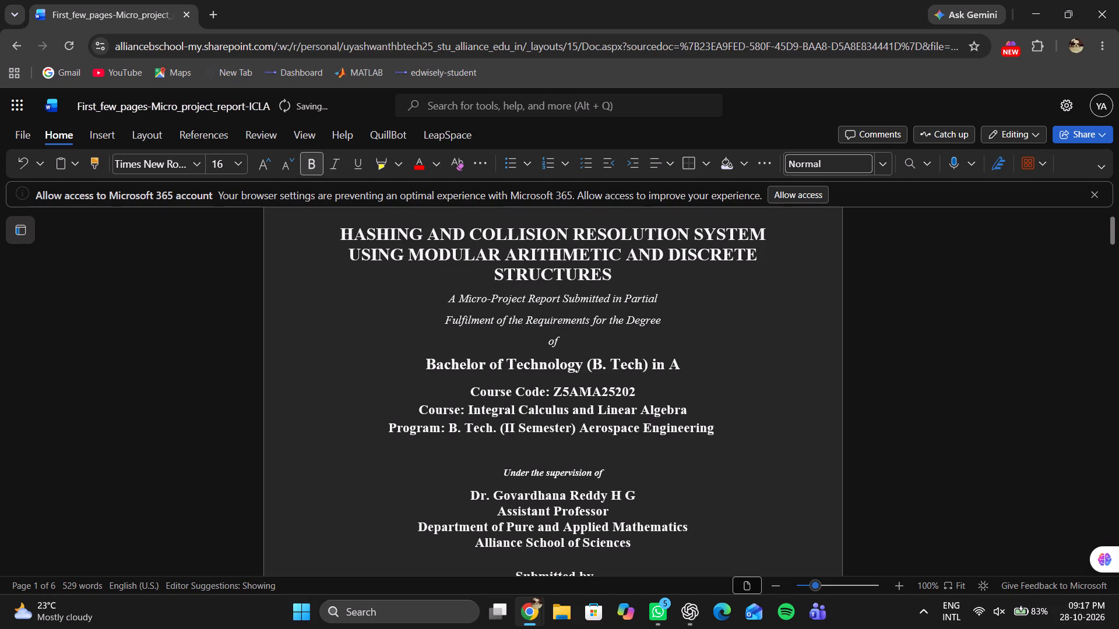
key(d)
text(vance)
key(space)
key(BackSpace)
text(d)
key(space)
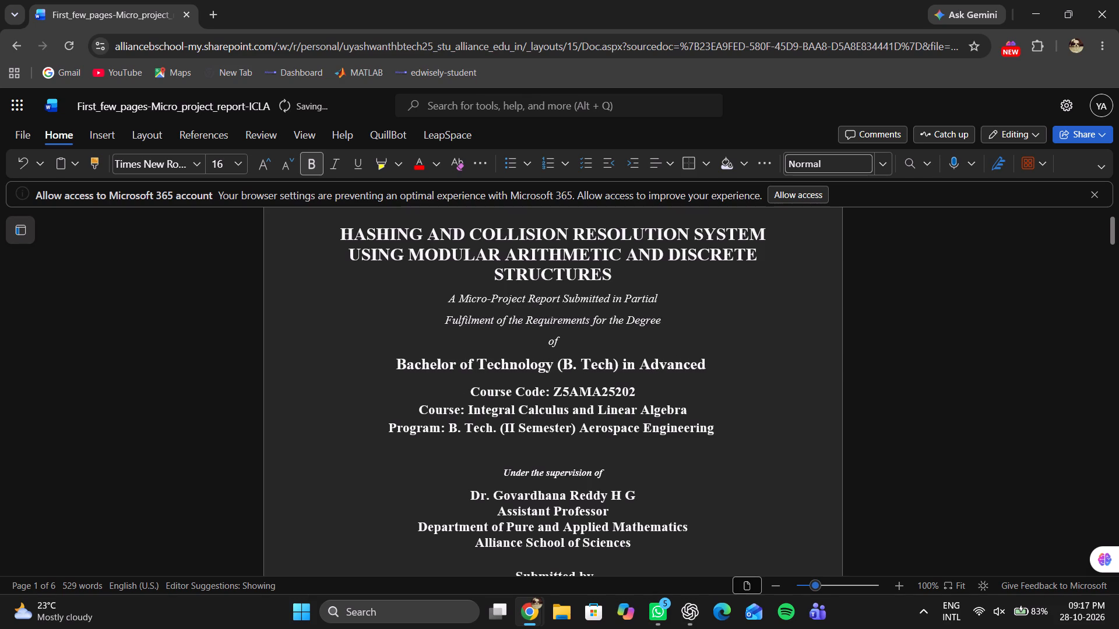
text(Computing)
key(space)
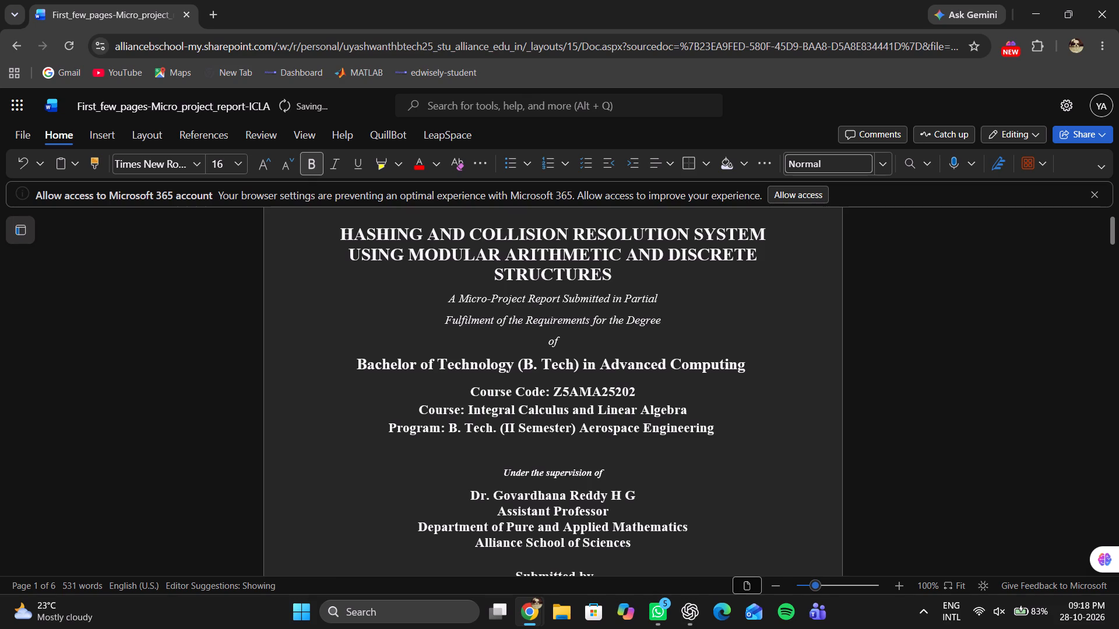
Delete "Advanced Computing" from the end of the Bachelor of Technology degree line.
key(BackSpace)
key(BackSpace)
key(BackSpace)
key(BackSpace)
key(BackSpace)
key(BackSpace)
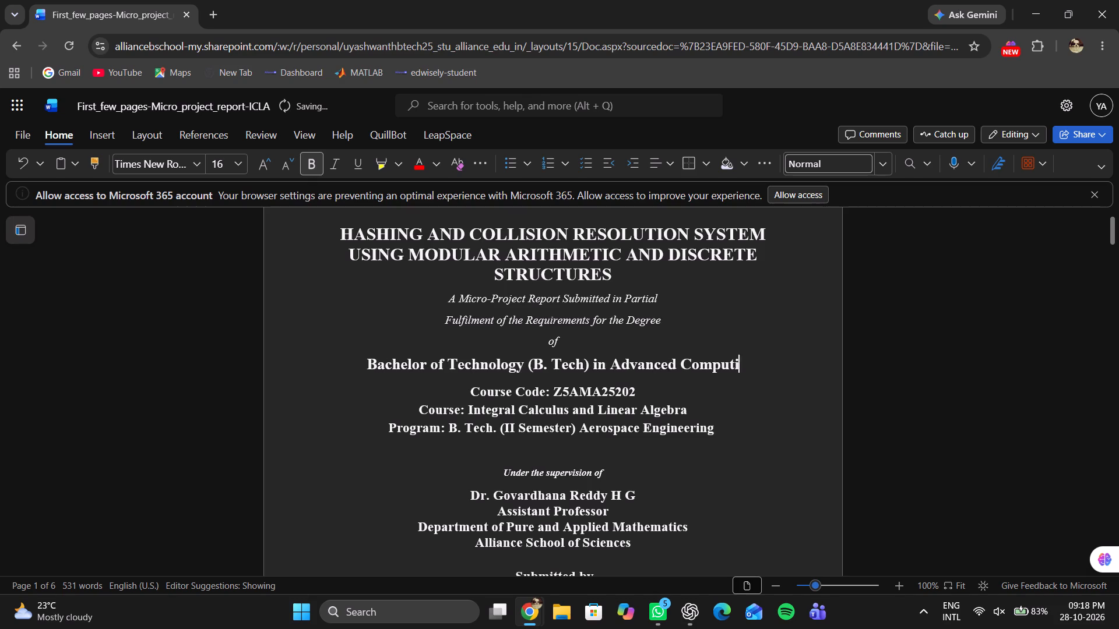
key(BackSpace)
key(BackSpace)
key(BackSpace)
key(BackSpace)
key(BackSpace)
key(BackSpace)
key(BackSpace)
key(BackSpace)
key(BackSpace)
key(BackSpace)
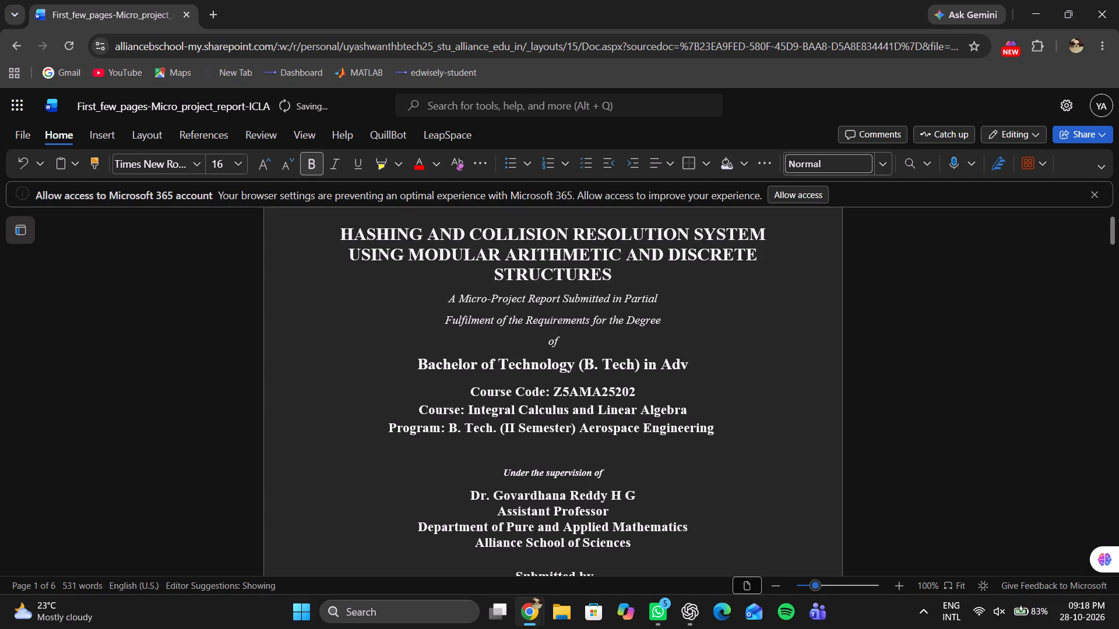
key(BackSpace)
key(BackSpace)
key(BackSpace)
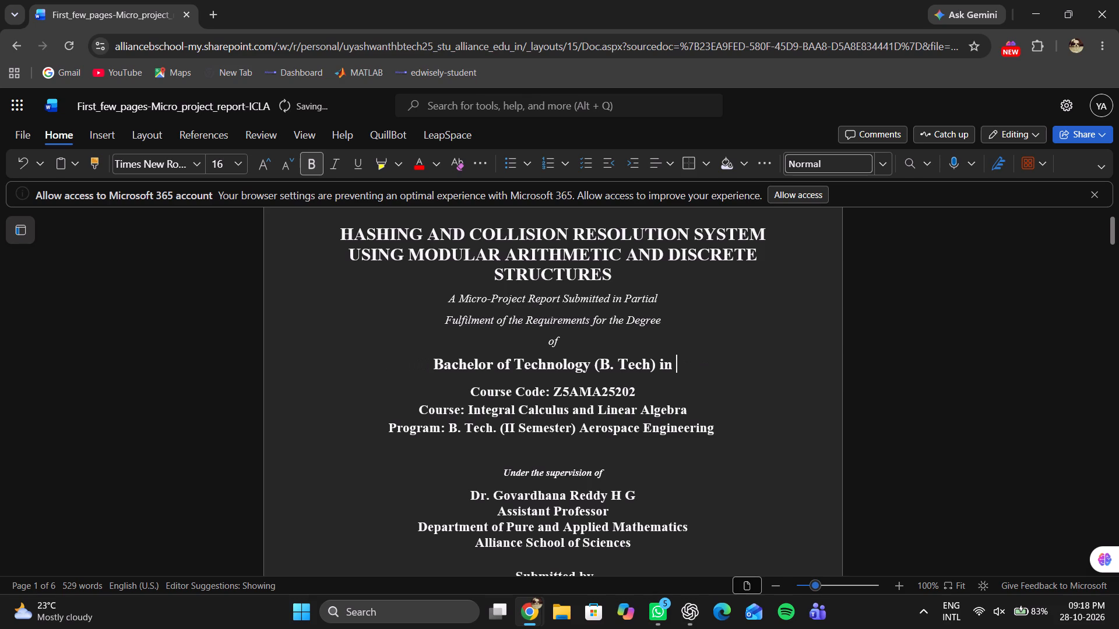
Enter "Computer Science Engineering" as the branch after "Bachelor of Technology (B. Tech) in" on the title page.
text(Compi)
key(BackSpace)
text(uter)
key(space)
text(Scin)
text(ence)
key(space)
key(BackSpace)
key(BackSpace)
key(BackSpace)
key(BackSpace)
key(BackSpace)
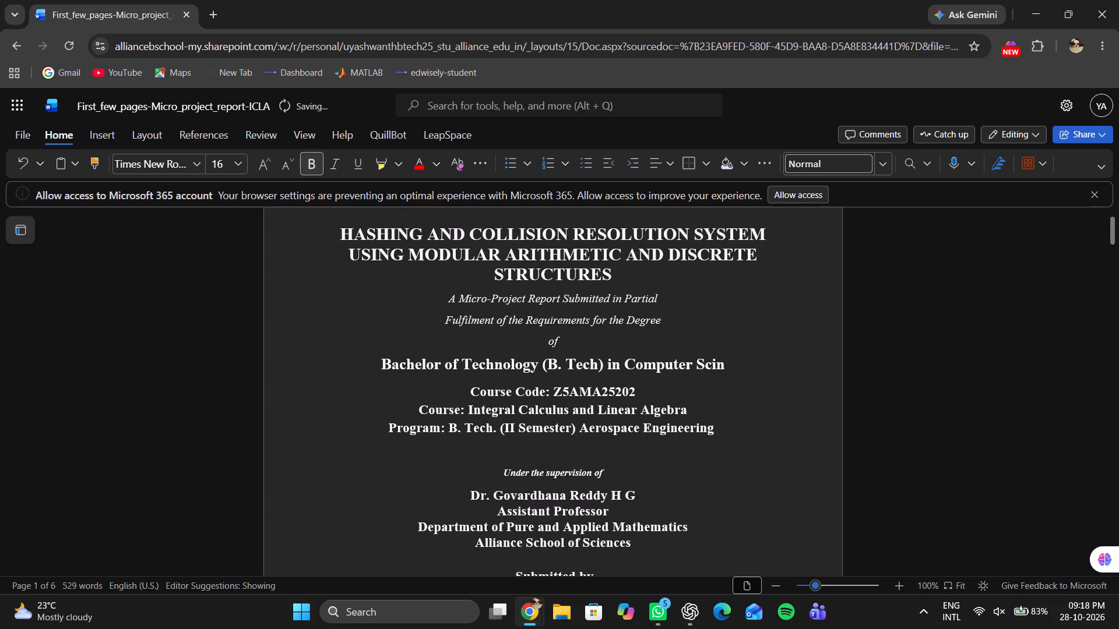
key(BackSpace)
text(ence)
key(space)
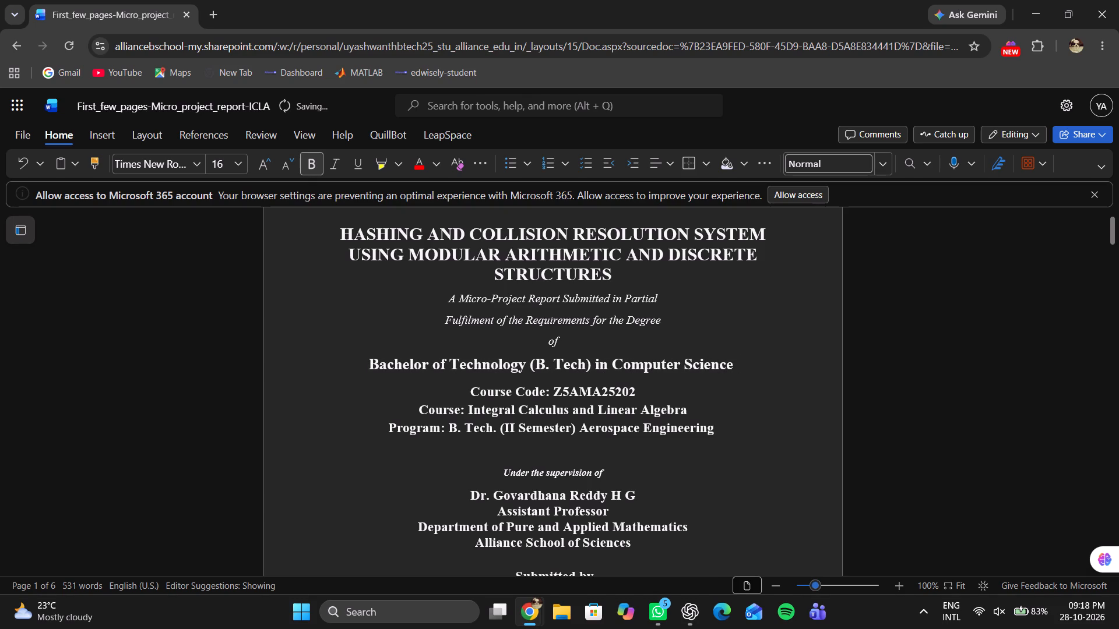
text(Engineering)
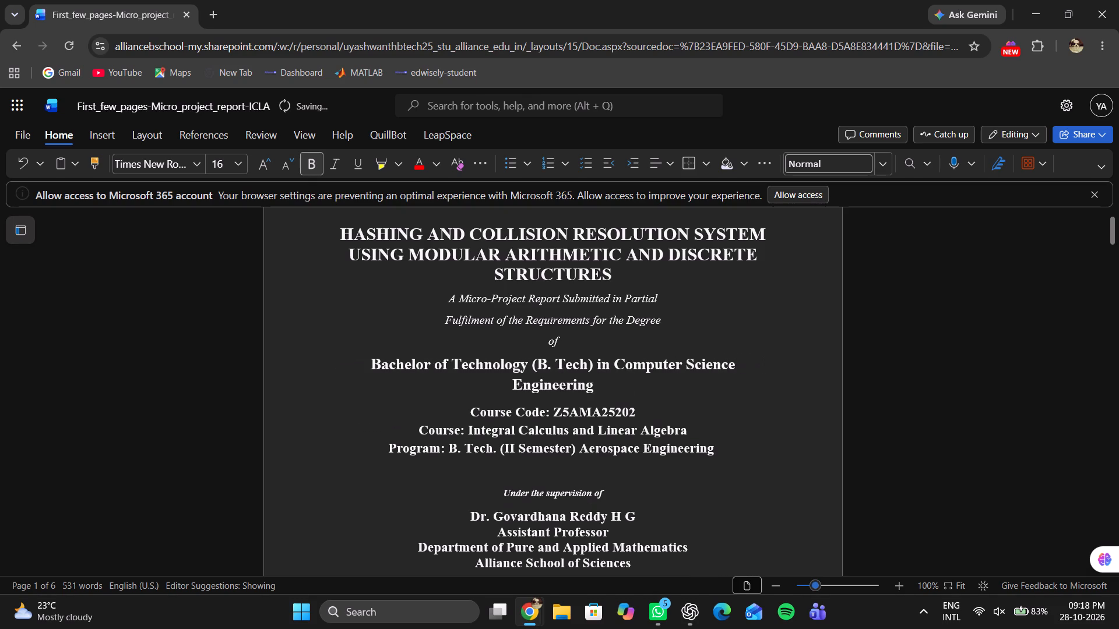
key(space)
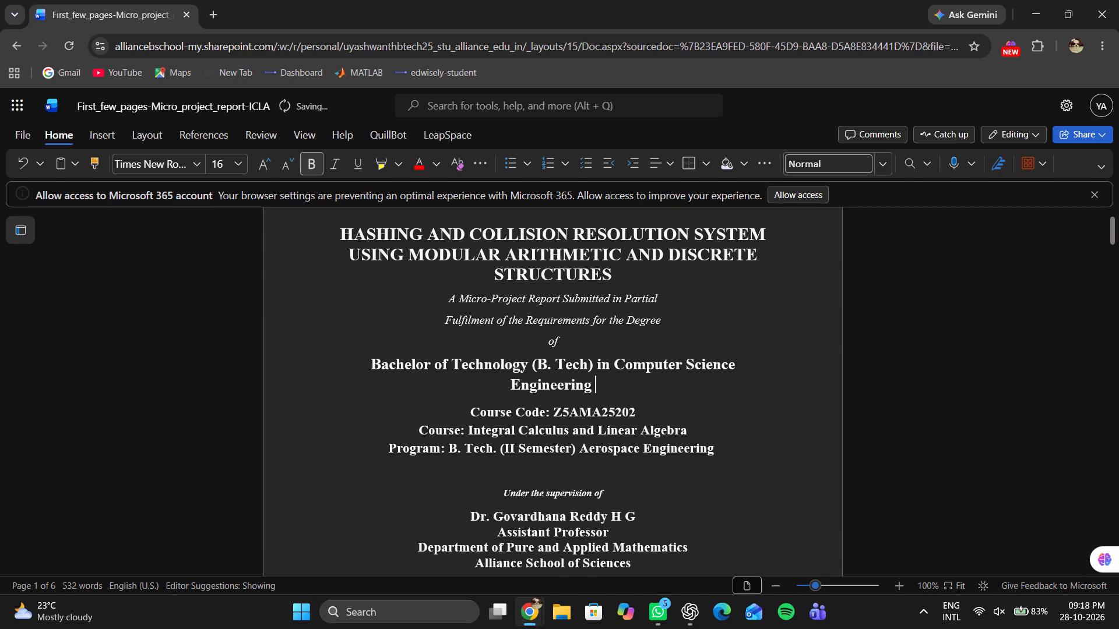
scroll(751, 362, down, 1)
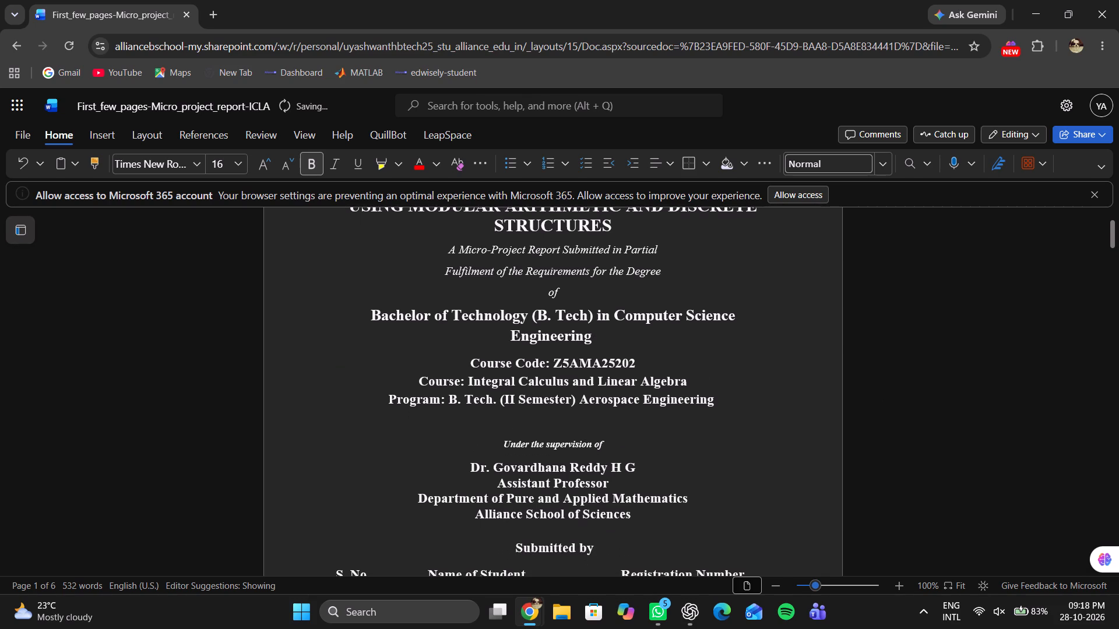
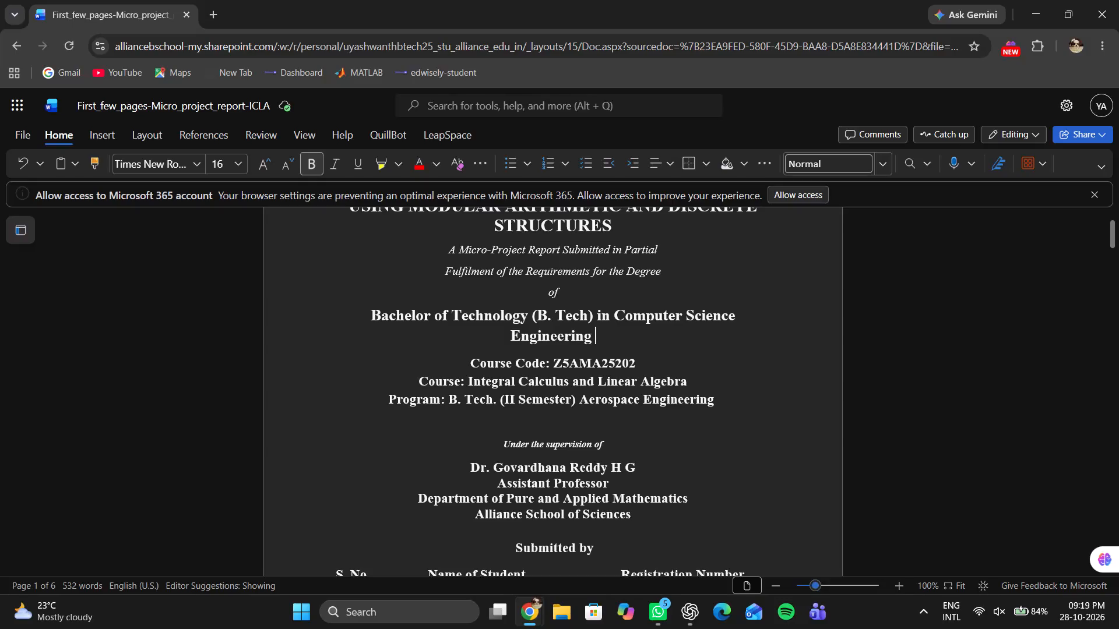
Change the course code on the title page to Z5AMT25207.
click(663, 371)
key(BackSpace)
key(BackSpace)
key(BackSpace)
key(BackSpace)
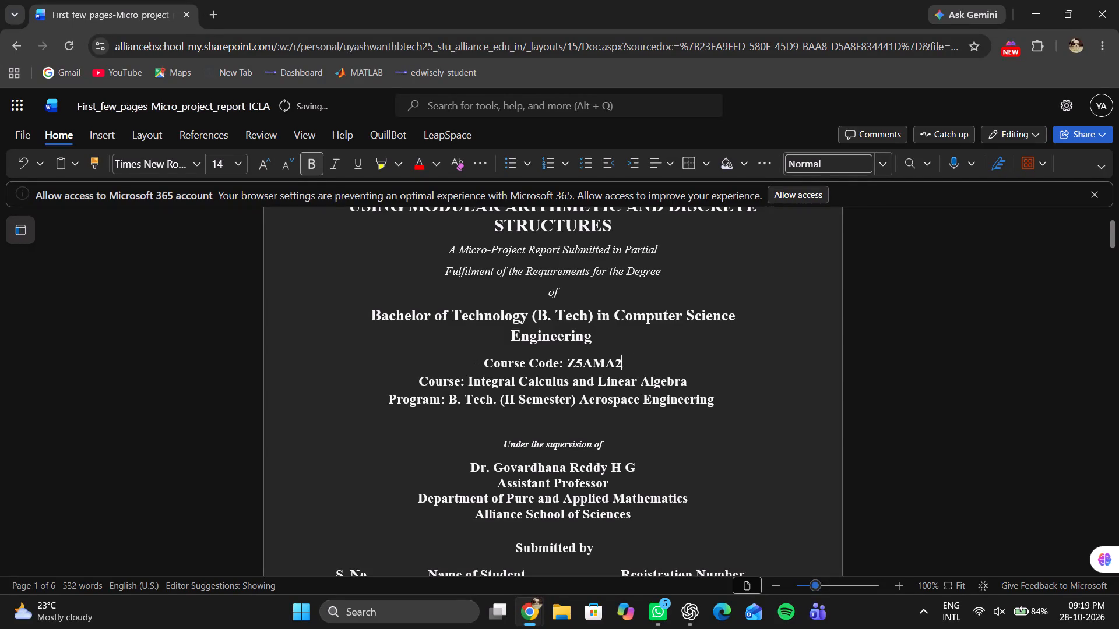
key(BackSpace)
key(BackSpace)
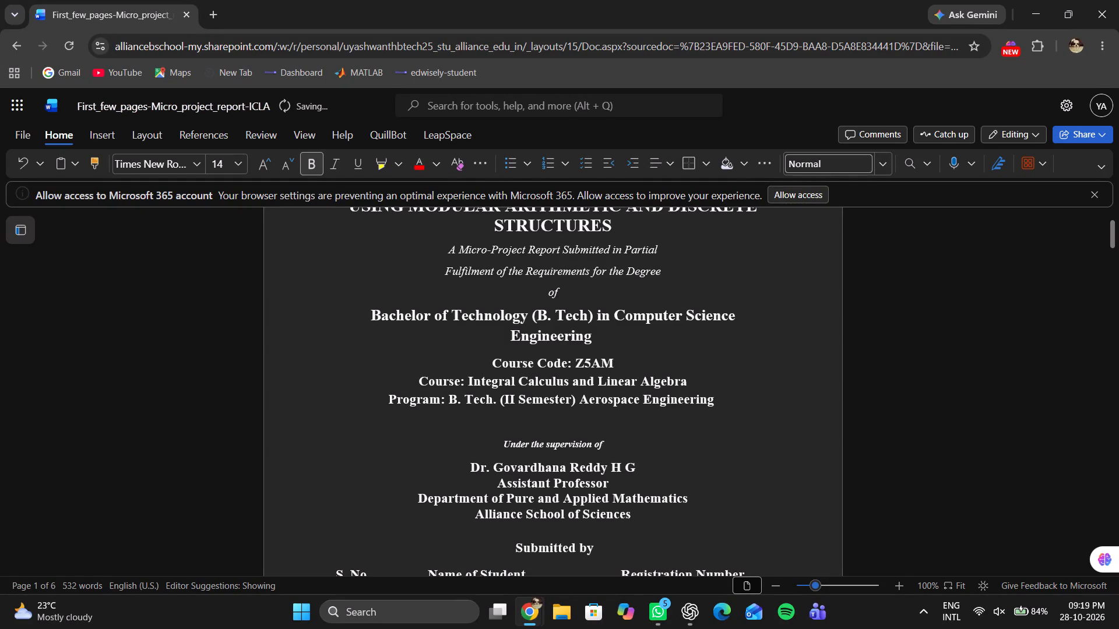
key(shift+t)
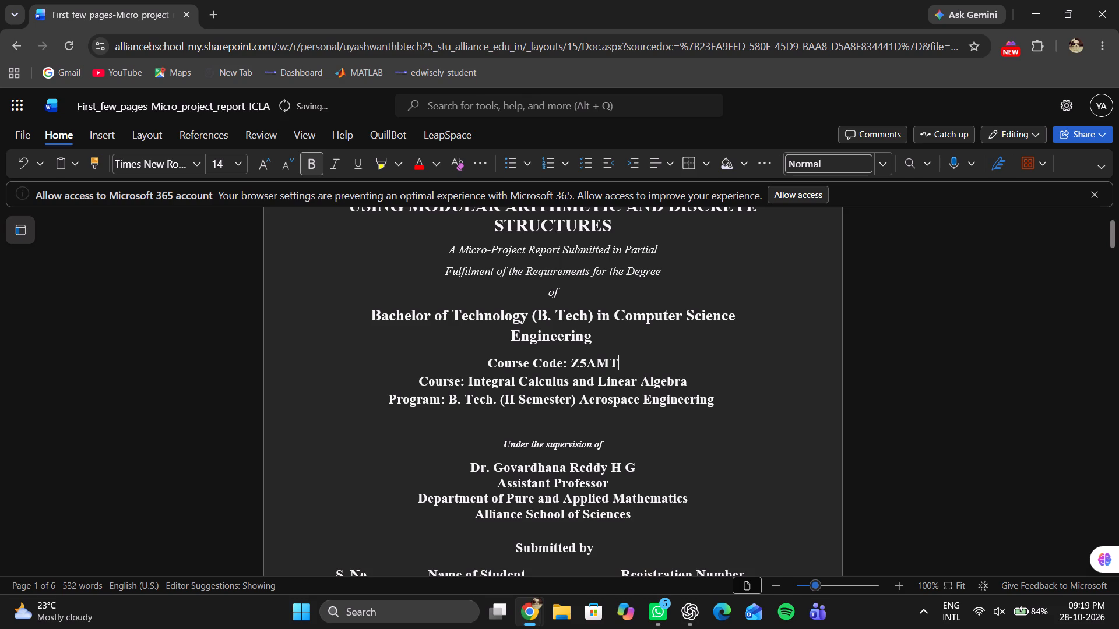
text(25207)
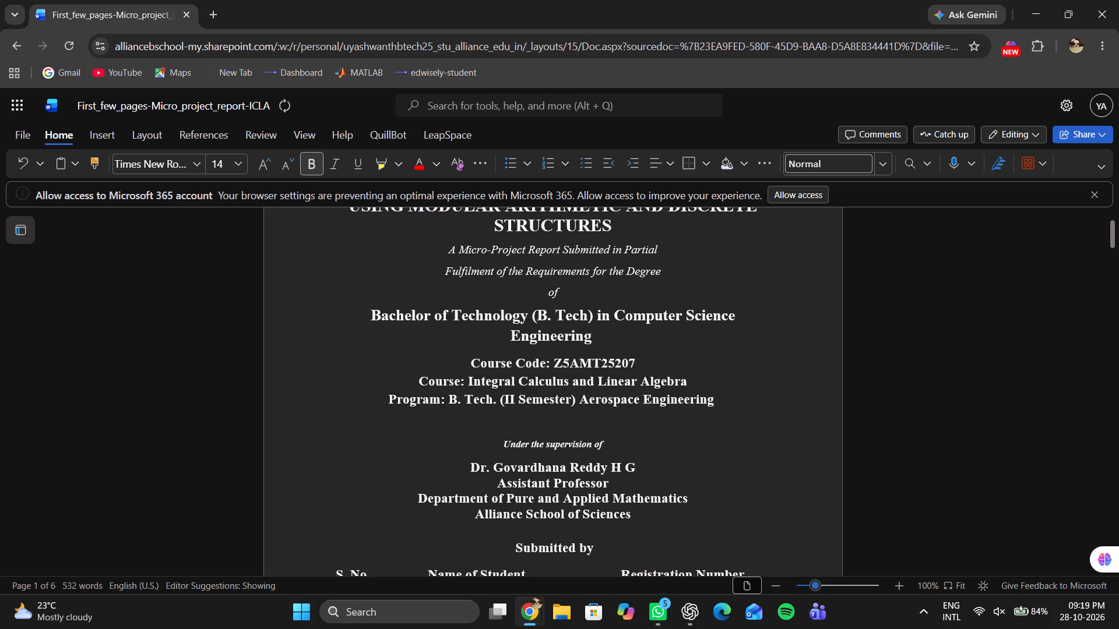
Replace the course name on the title page's Course line with "Discrete Mathematics".
click(718, 381)
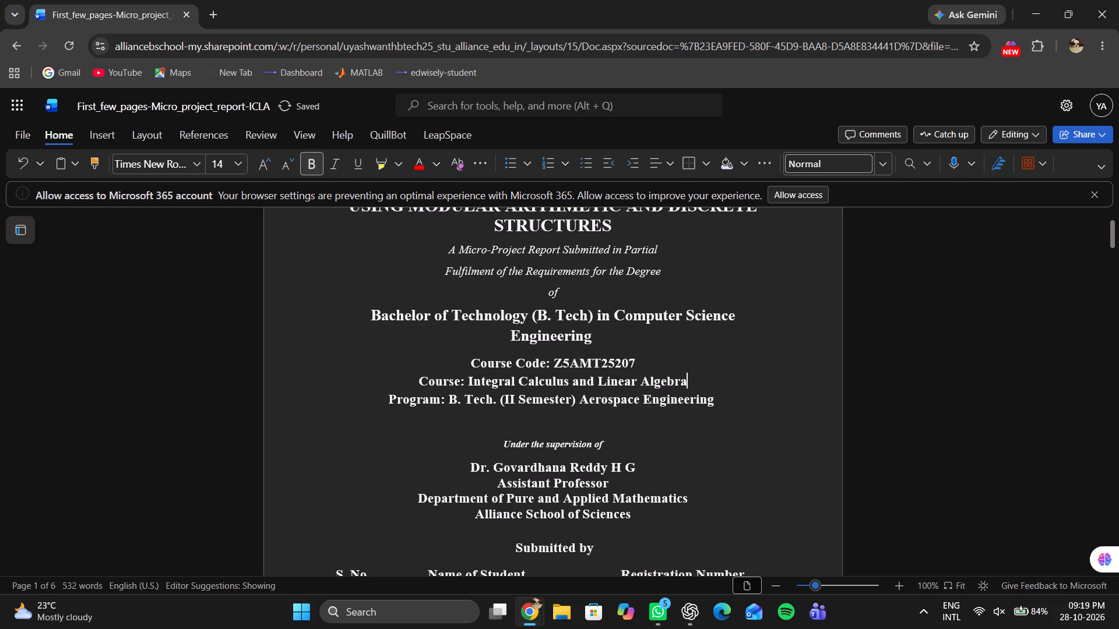
key(BackSpace)
key(BackSpace)
key(BackSpace)
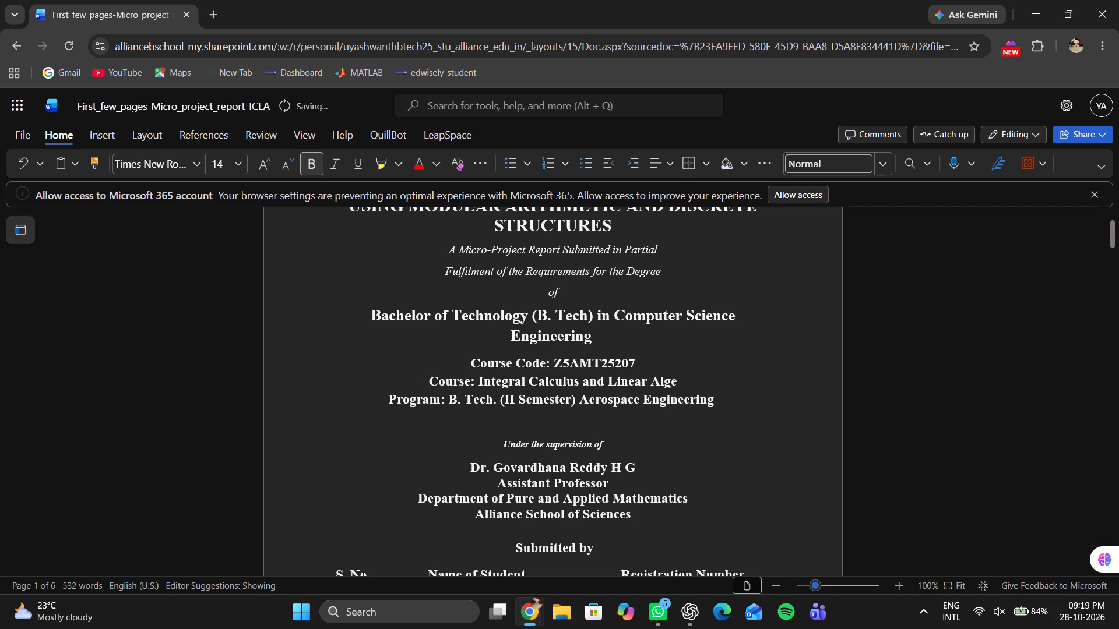
key(BackSpace)
key(BackSpace)
key(BackSpace)
key(BackSpace)
key(BackSpace)
key(BackSpace)
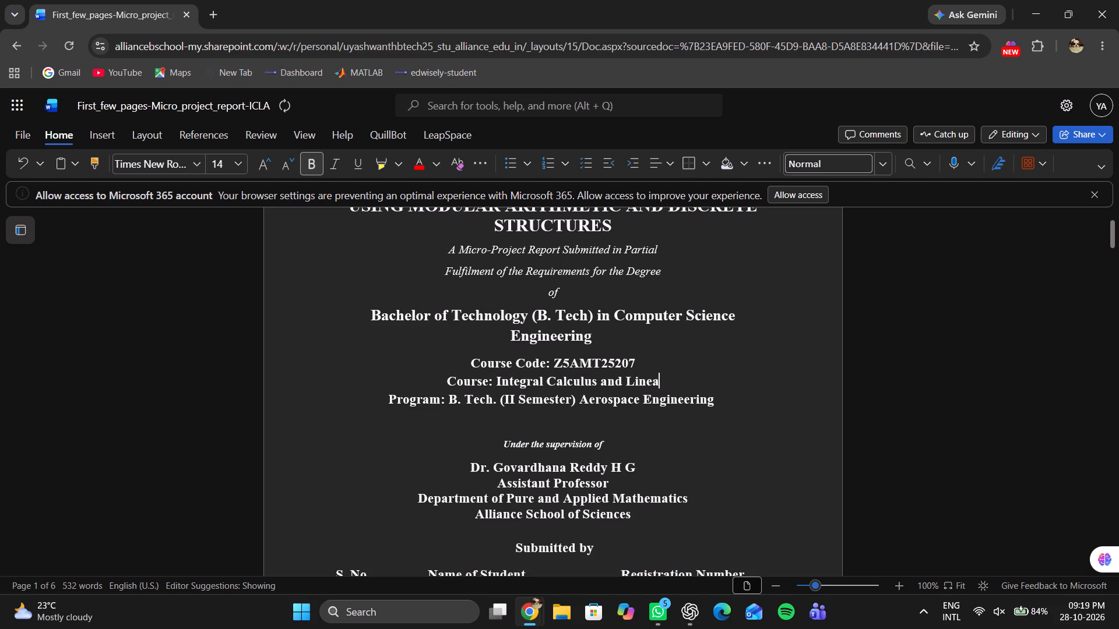
key(BackSpace)
key(BackSpace)
key(BackSpace)
key(BackSpace)
key(BackSpace)
key(BackSpace)
key(BackSpace)
key(BackSpace)
key(BackSpace)
key(BackSpace)
key(BackSpace)
key(BackSpace)
key(BackSpace)
key(BackSpace)
key(BackSpace)
key(BackSpace)
key(BackSpace)
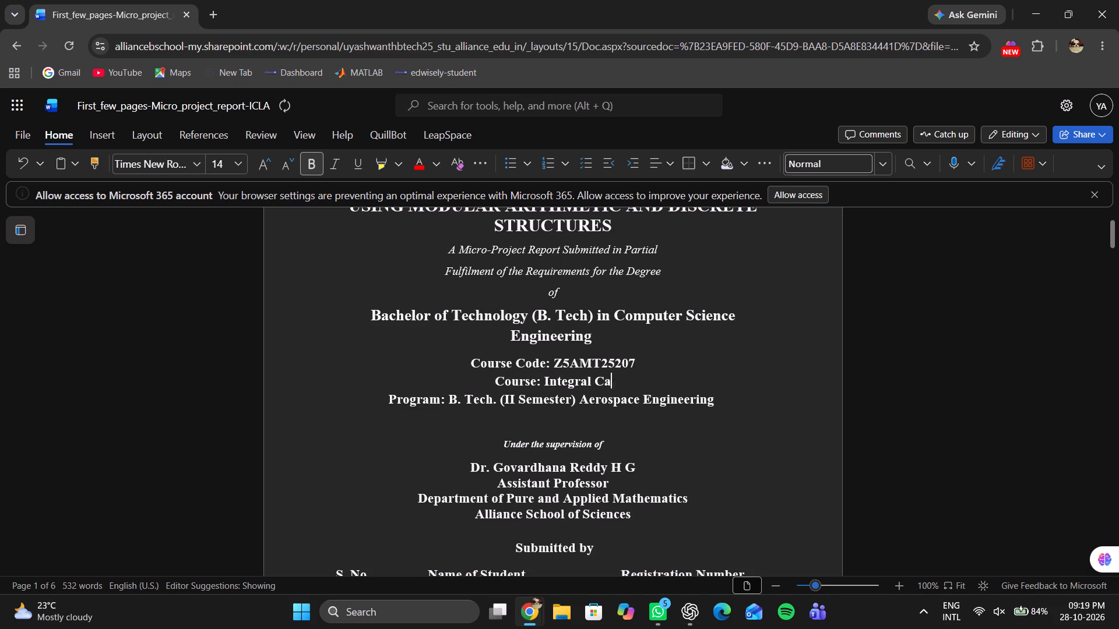
key(BackSpace)
key(BackSpace)
key(BackSpace)
key(BackSpace)
key(BackSpace)
key(BackSpace)
key(BackSpace)
key(BackSpace)
key(BackSpace)
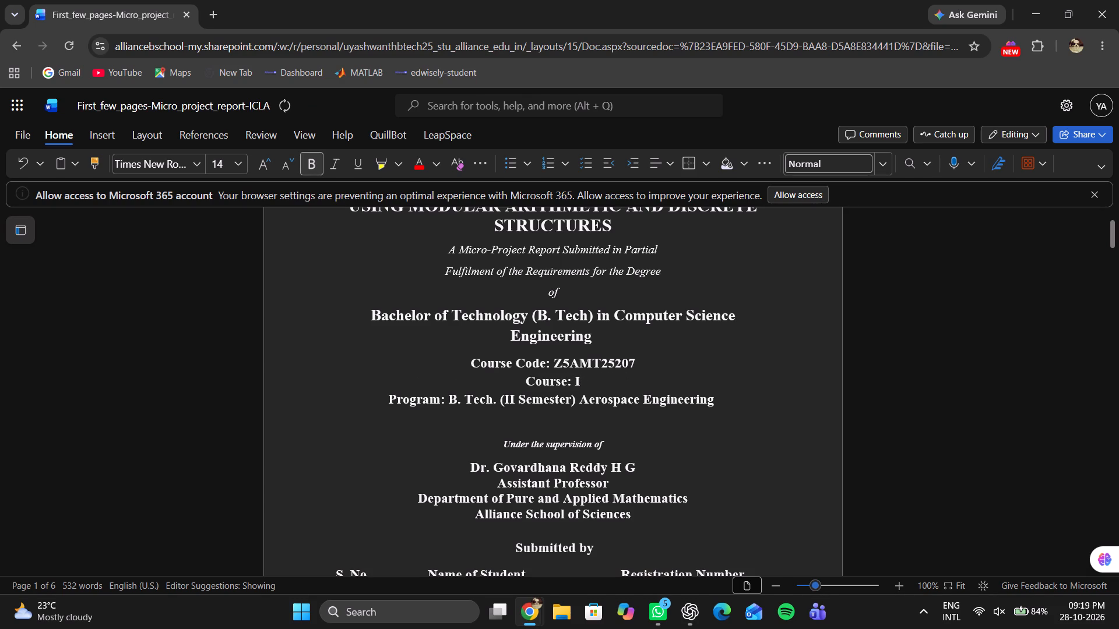
key(BackSpace)
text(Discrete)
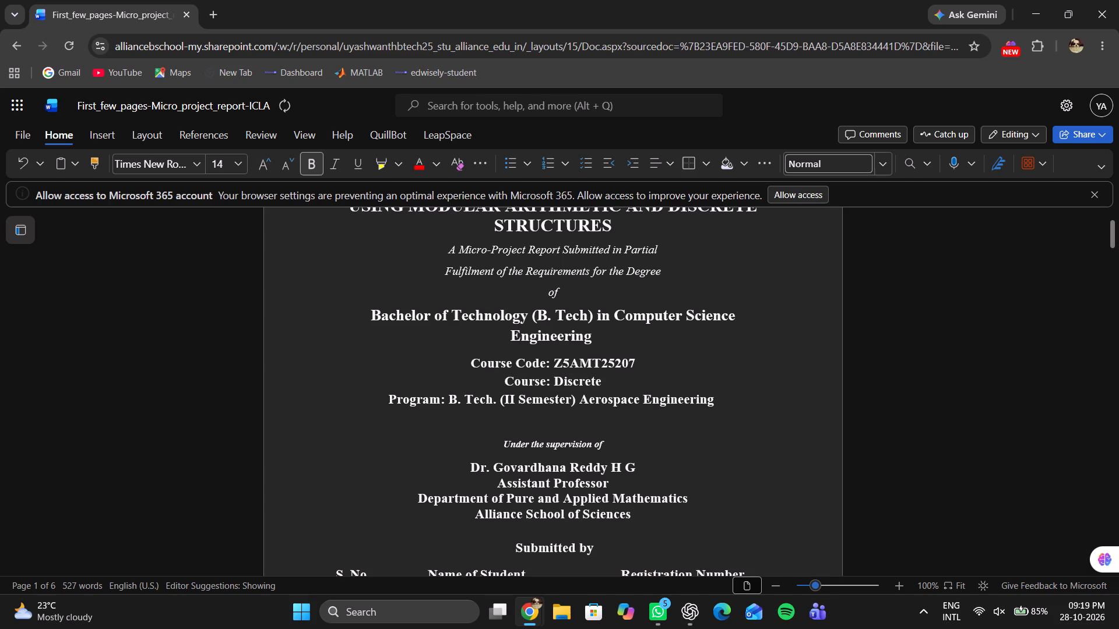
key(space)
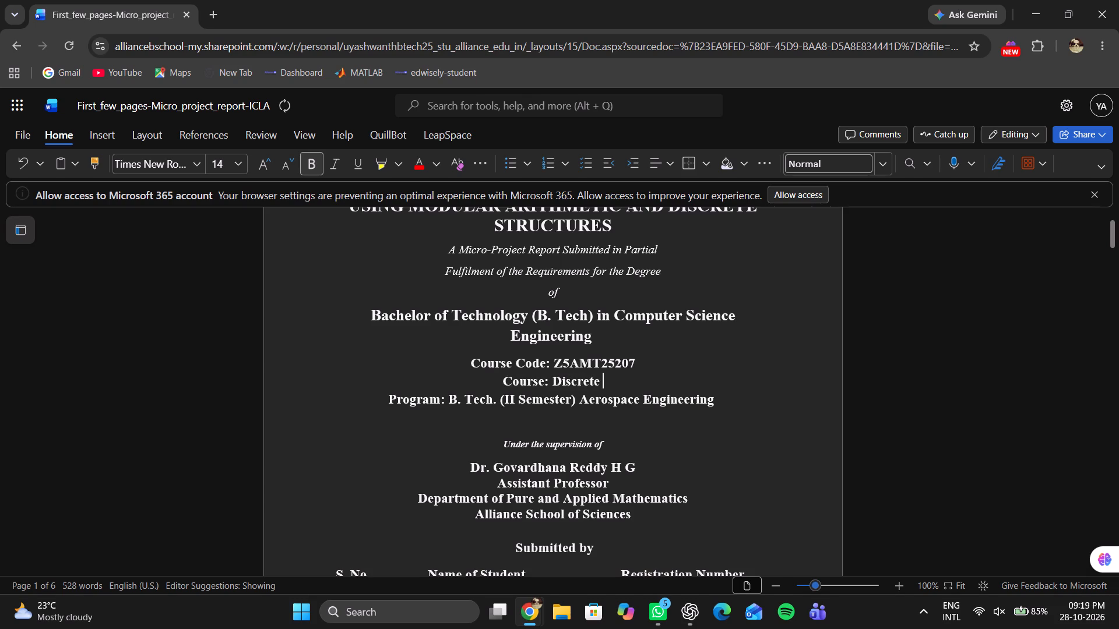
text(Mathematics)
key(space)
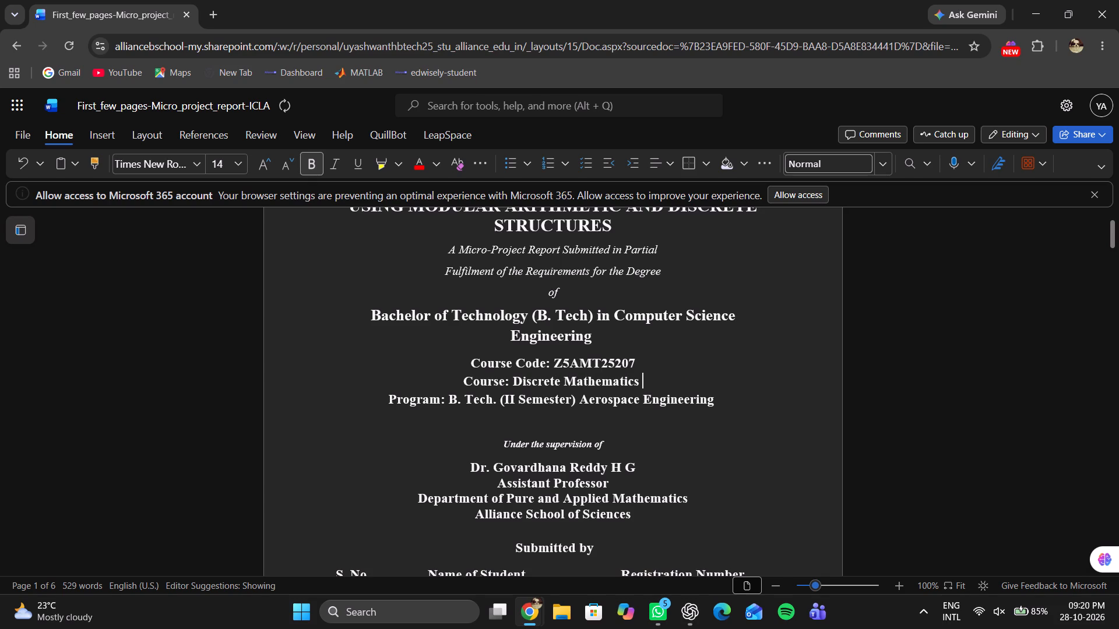
Change the semester in the title page's Program line to III.
scroll(766, 385, down, 1)
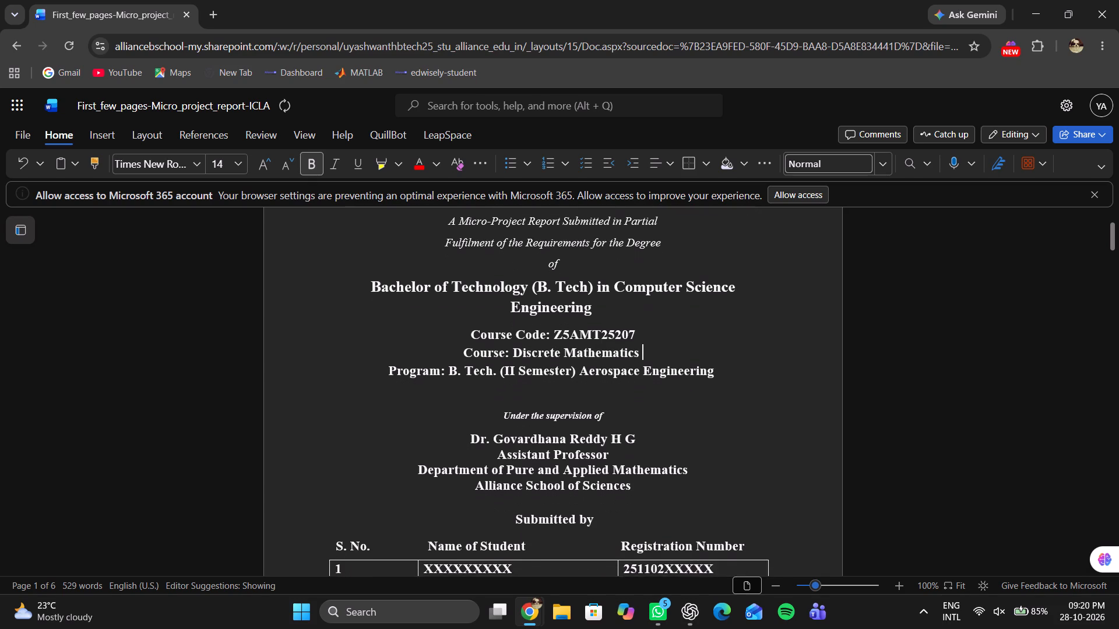
scroll(766, 385, down, 1)
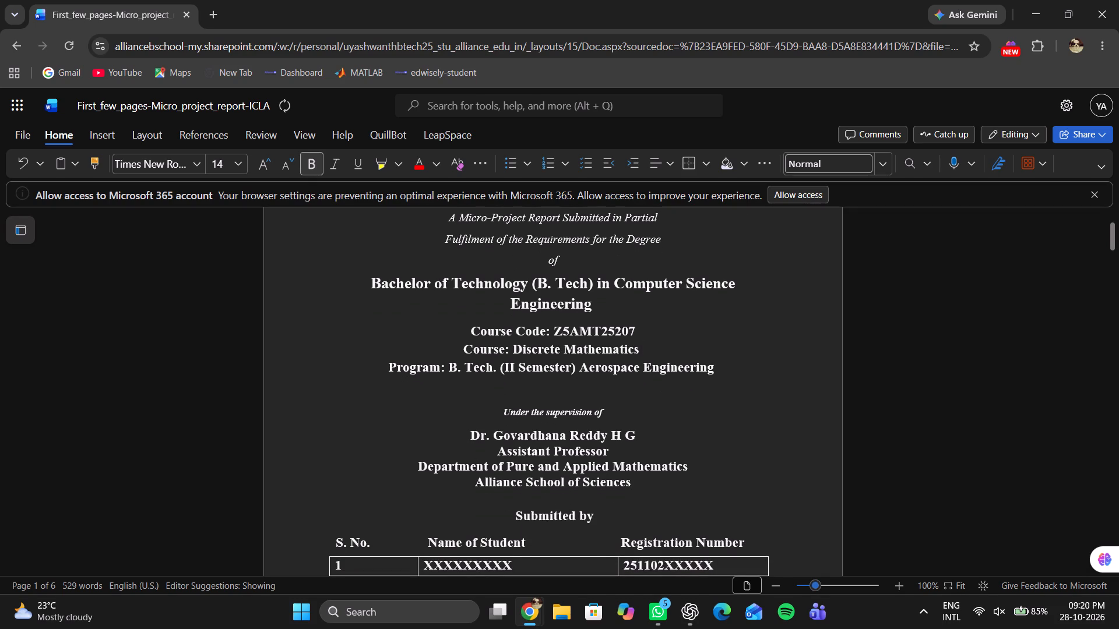
click(518, 369)
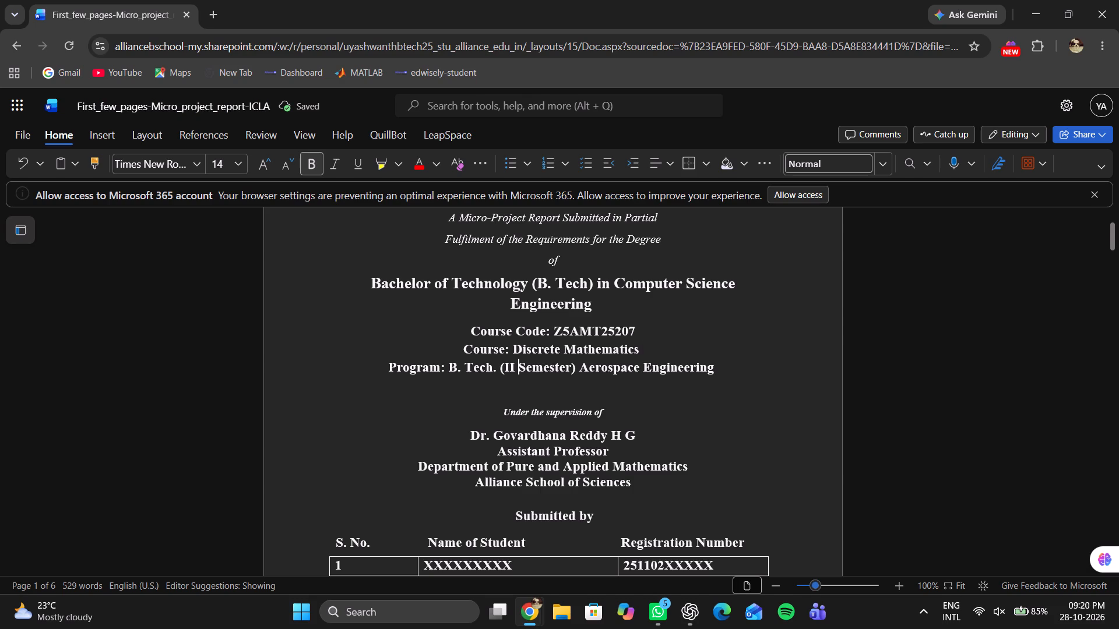
key(Left)
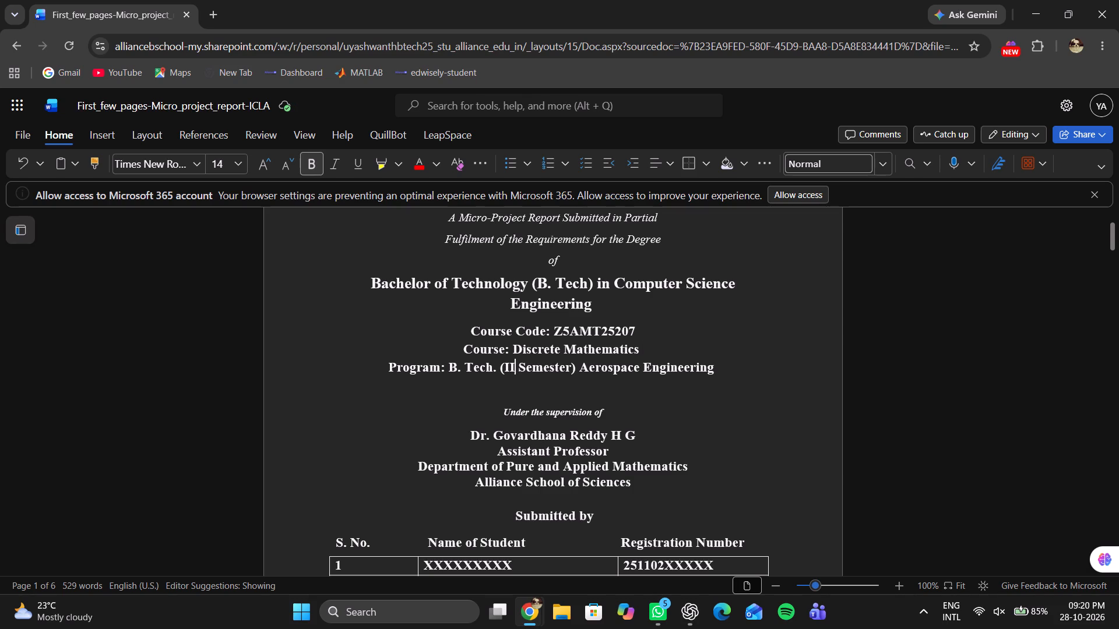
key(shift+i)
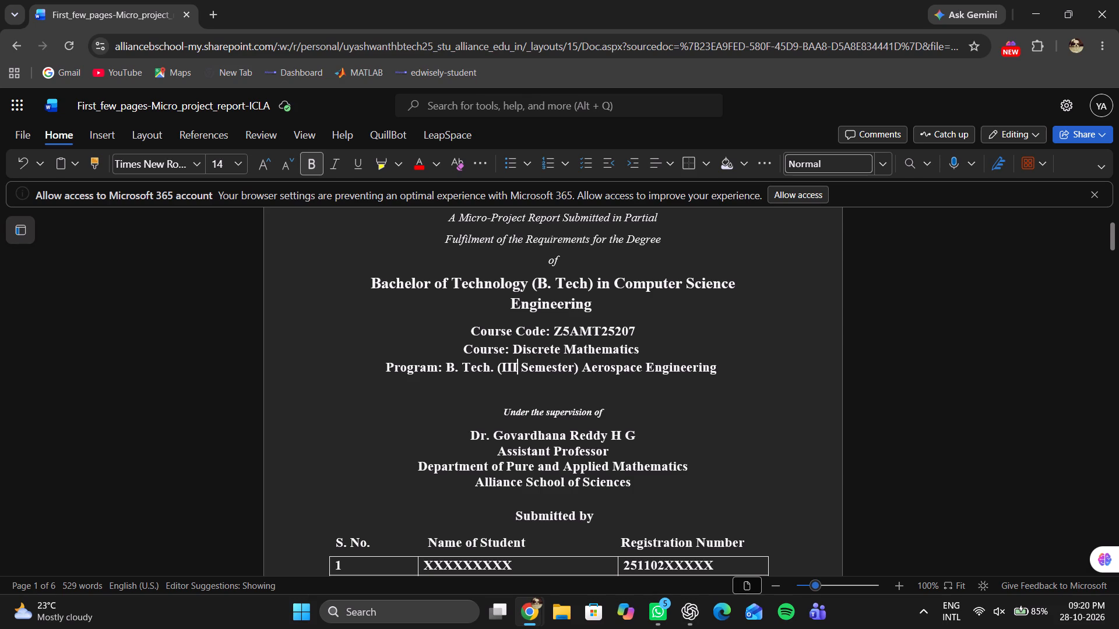
Replace the branch after the semester in the title page's Program line with "Computer Science Engineering".
click(739, 367)
key(BackSpace)
key(BackSpace)
key(BackSpace)
key(BackSpace)
key(BackSpace)
key(BackSpace)
key(BackSpace)
key(BackSpace)
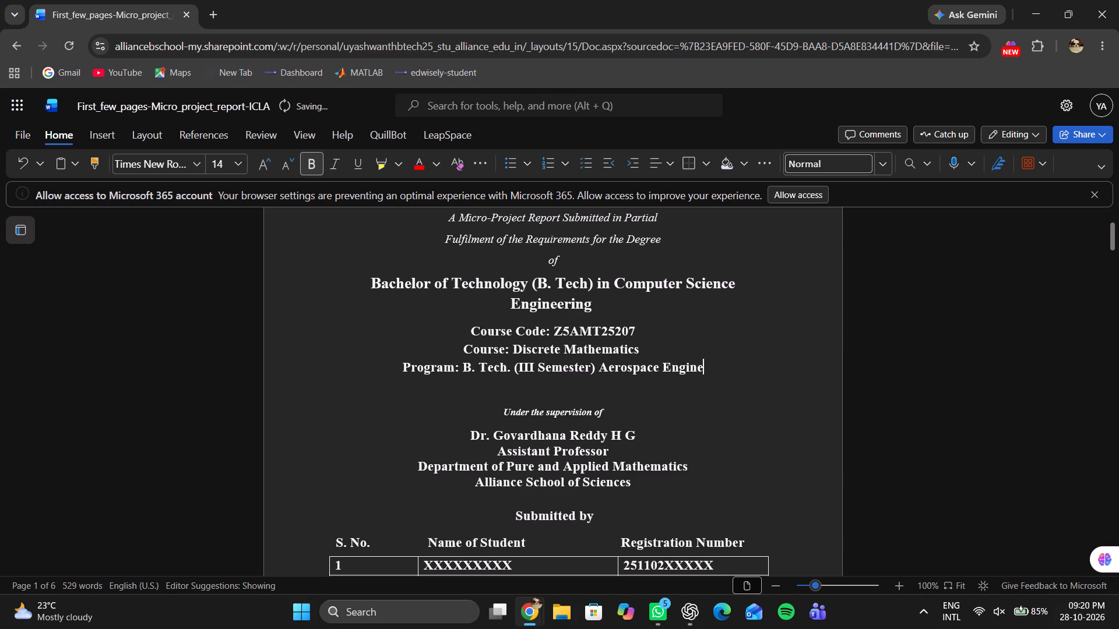
key(BackSpace)
key(BackSpace)
key(BackSpace)
key(BackSpace)
key(BackSpace)
key(BackSpace)
key(BackSpace)
key(BackSpace)
key(BackSpace)
key(BackSpace)
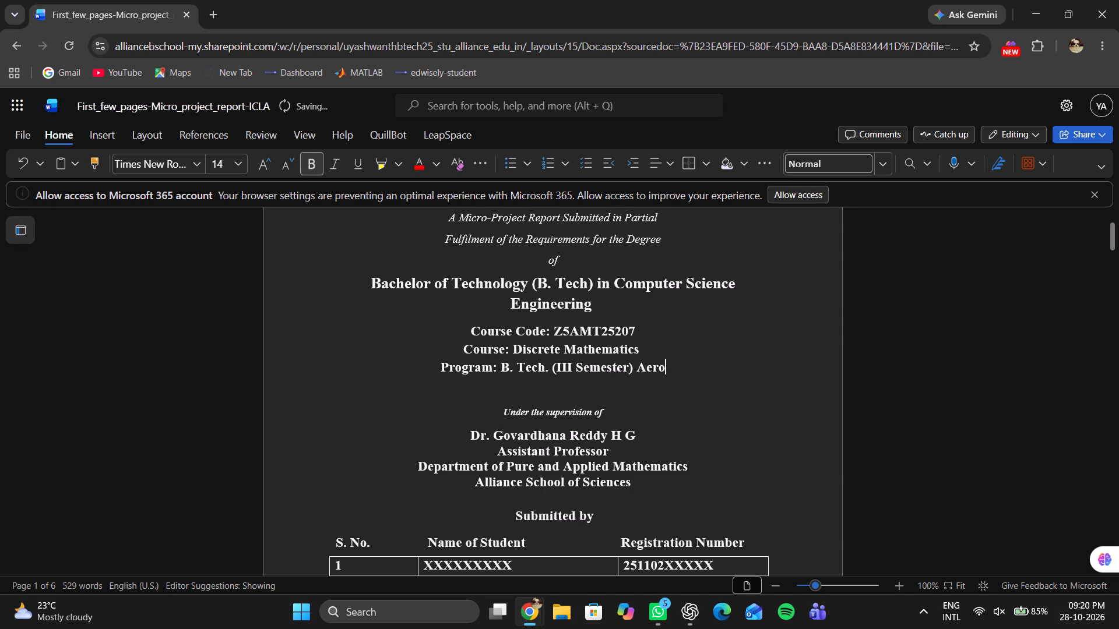
key(BackSpace)
key(BackSpace)
key(BackSpace)
key(BackSpace)
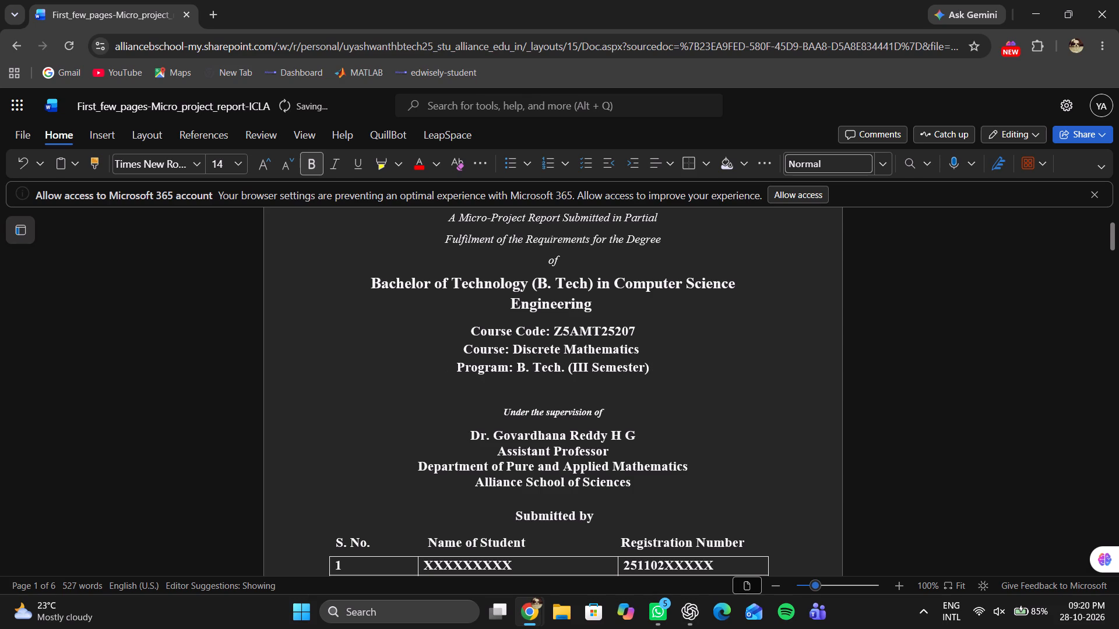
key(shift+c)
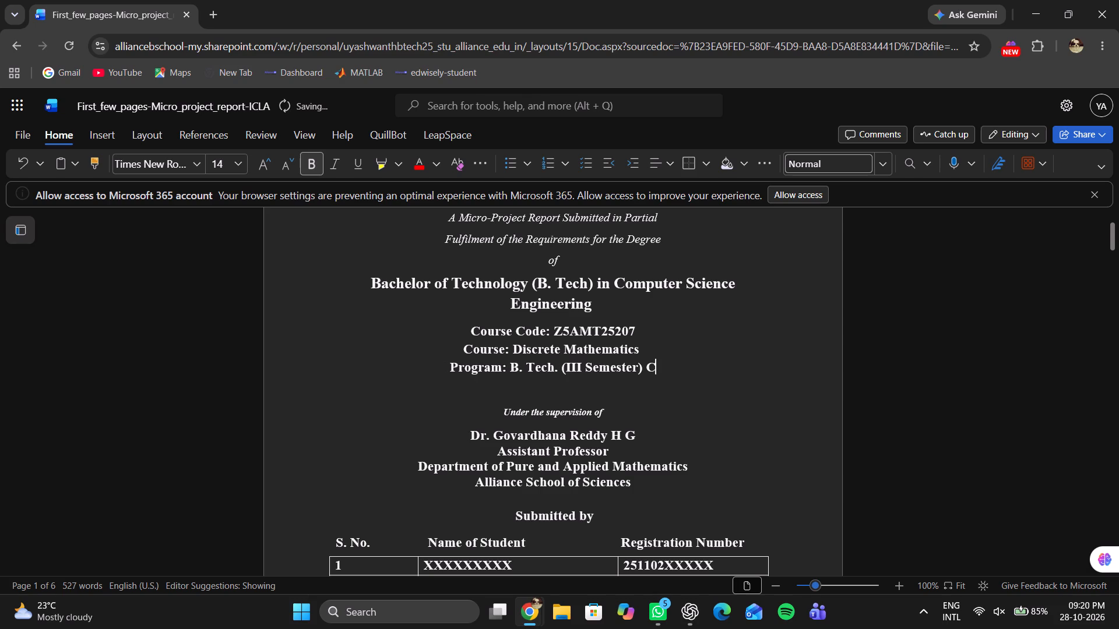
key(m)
key(BackSpace)
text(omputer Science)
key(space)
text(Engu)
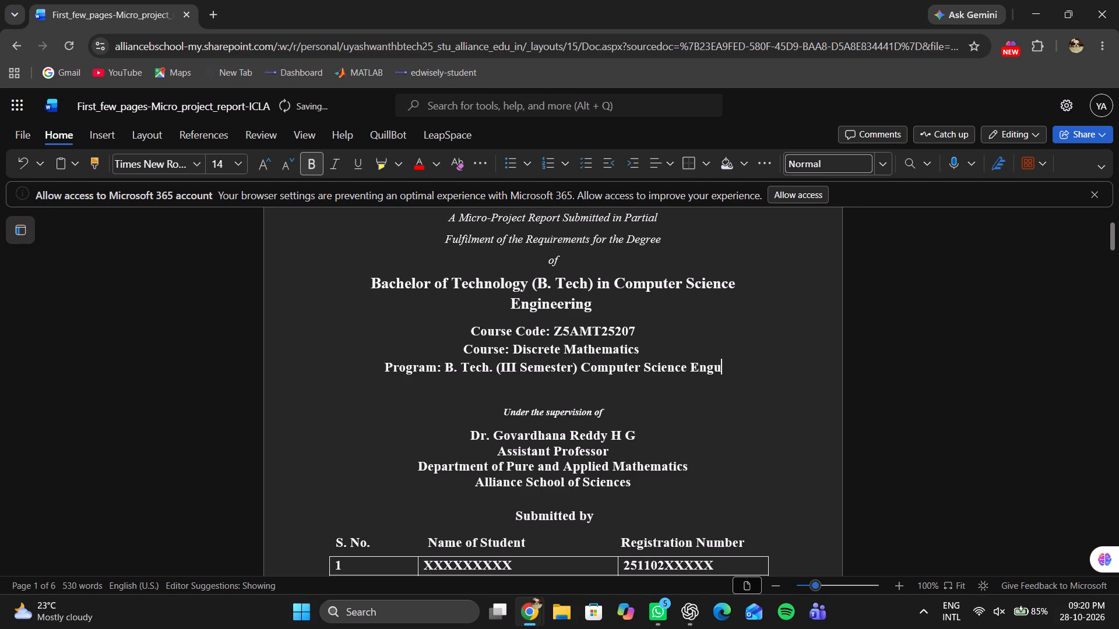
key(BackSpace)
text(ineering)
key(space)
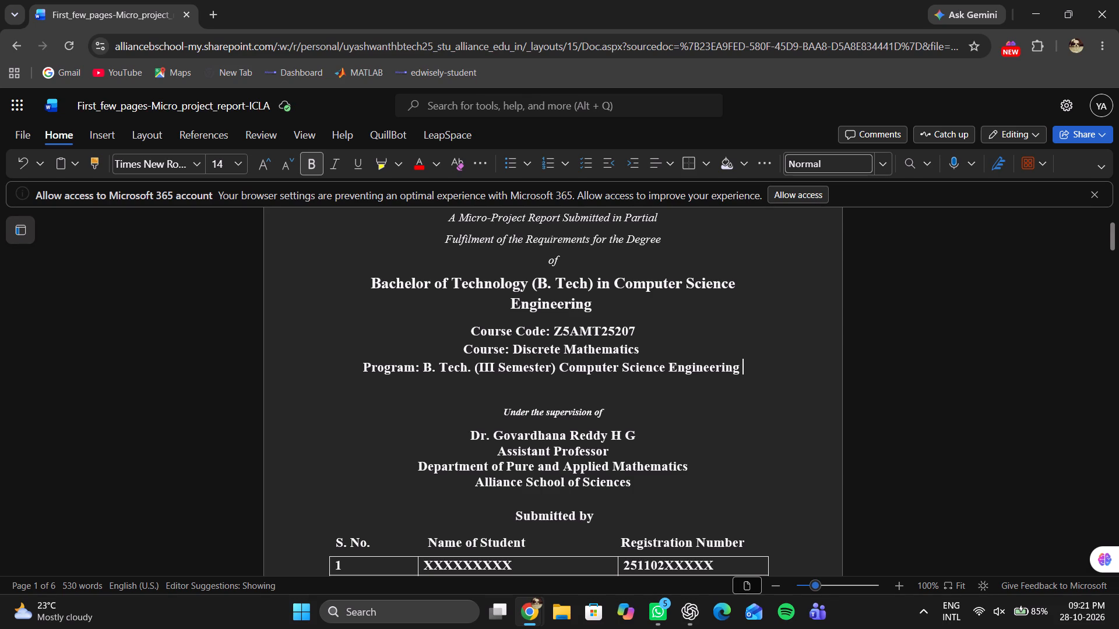
Replace the name placeholder in row 1 of the "Submitted by" table with the first student's name.
scroll(700, 383, down, 1)
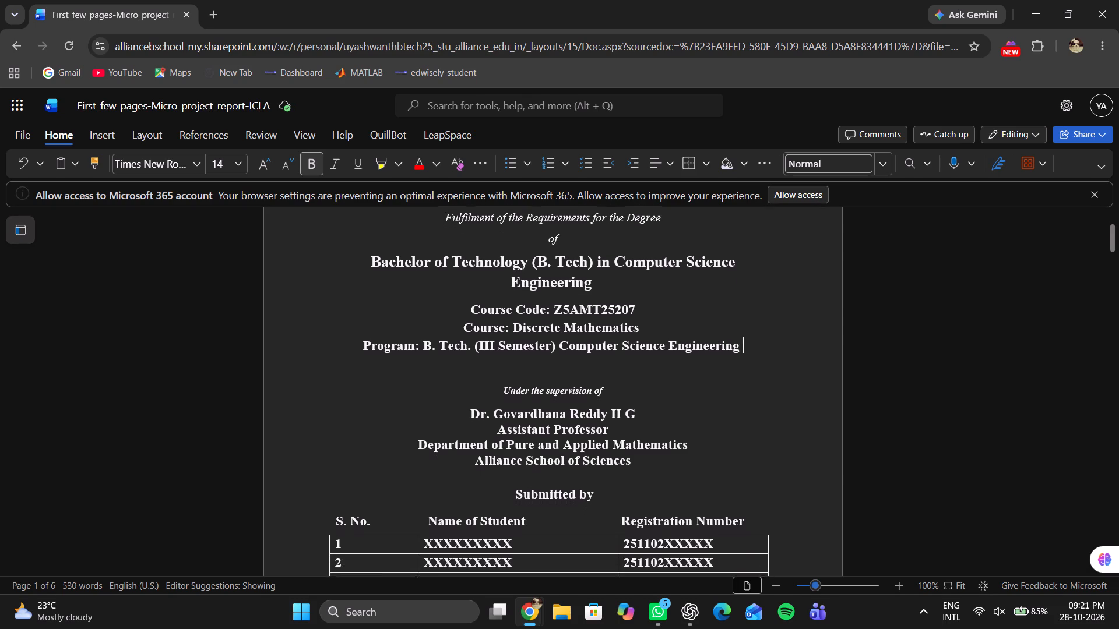
scroll(700, 383, down, 1)
key(Down)
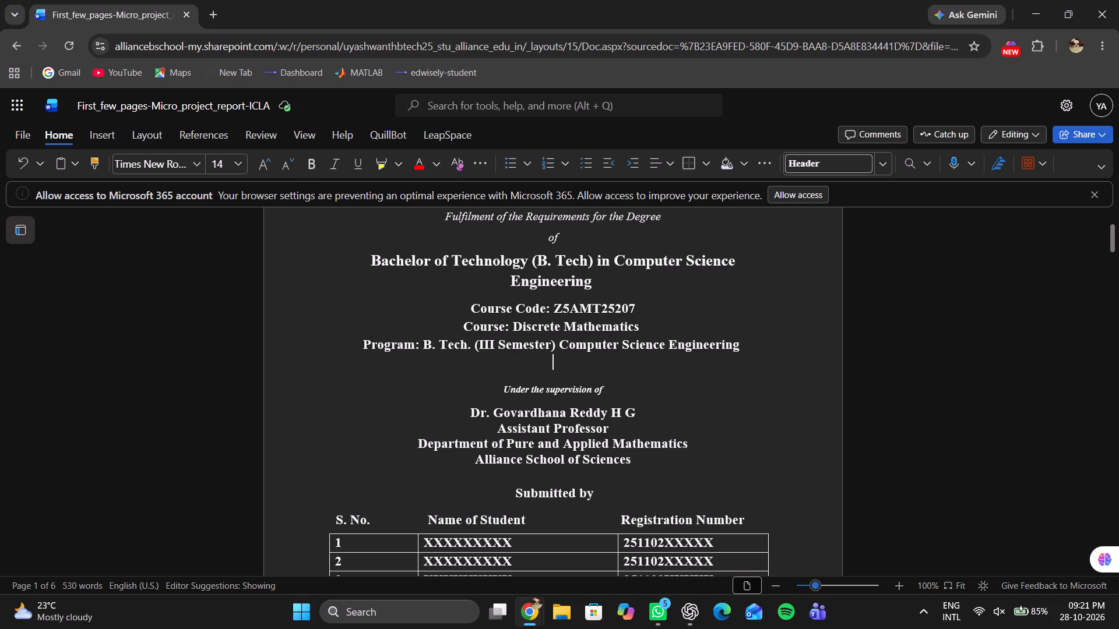
scroll(678, 380, down, 2)
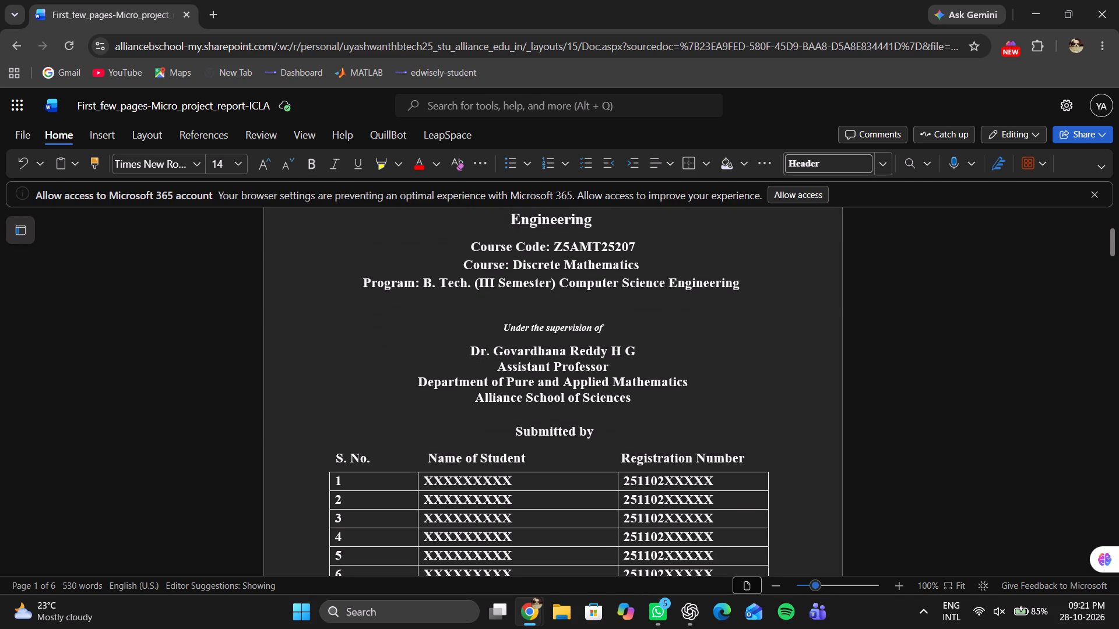
scroll(682, 334, down, 1)
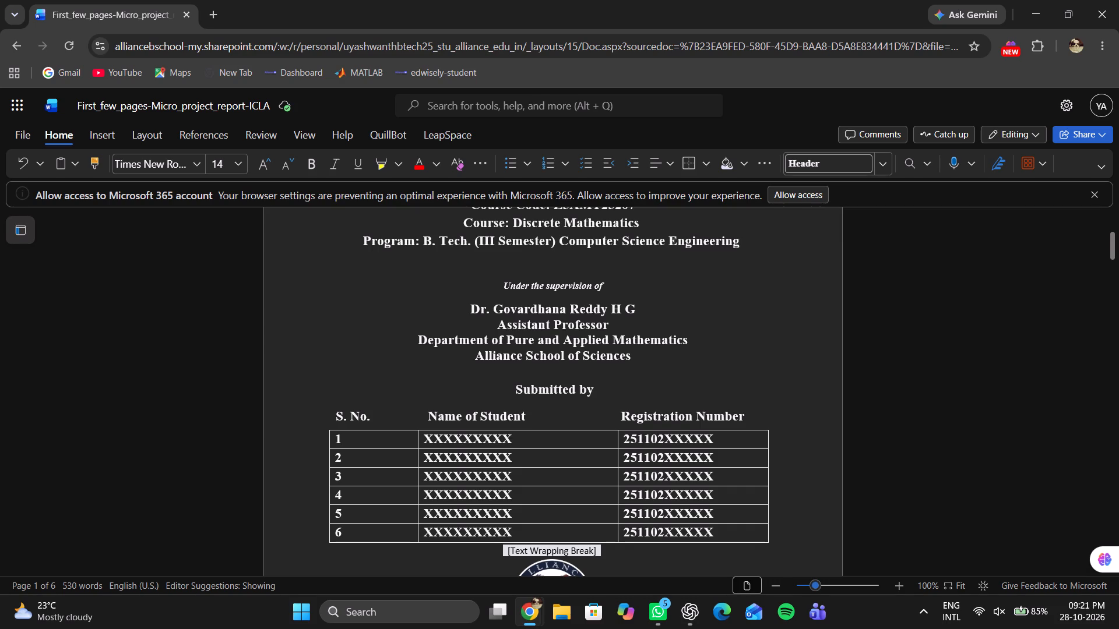
scroll(699, 359, down, 2)
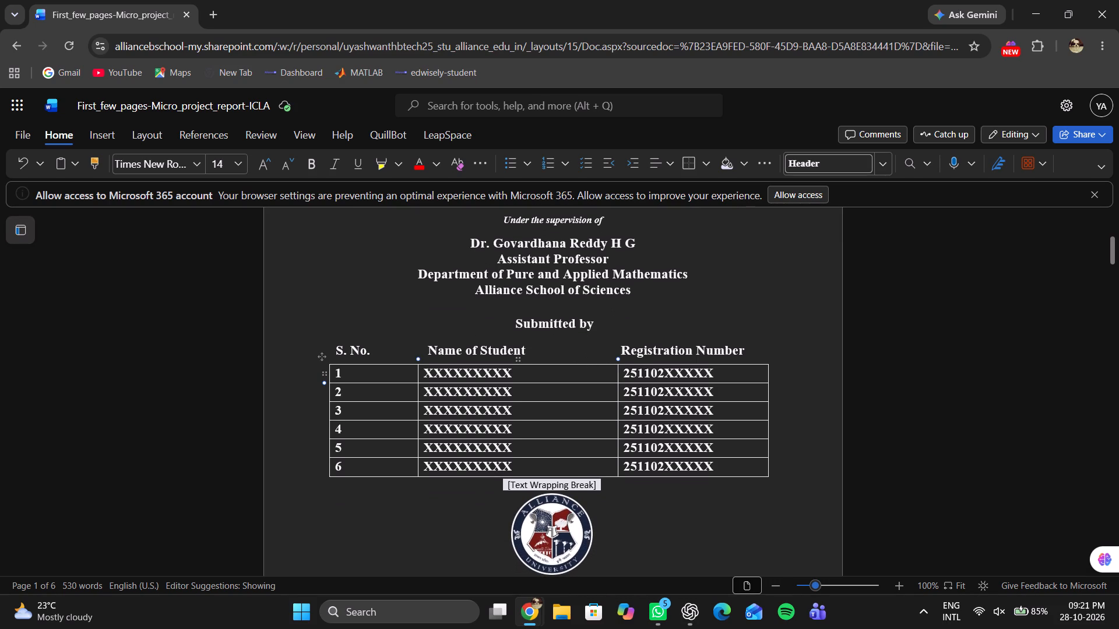
click(557, 379)
key(BackSpace)
key(BackSpace)
key(BackSpace)
key(BackSpace)
key(BackSpace)
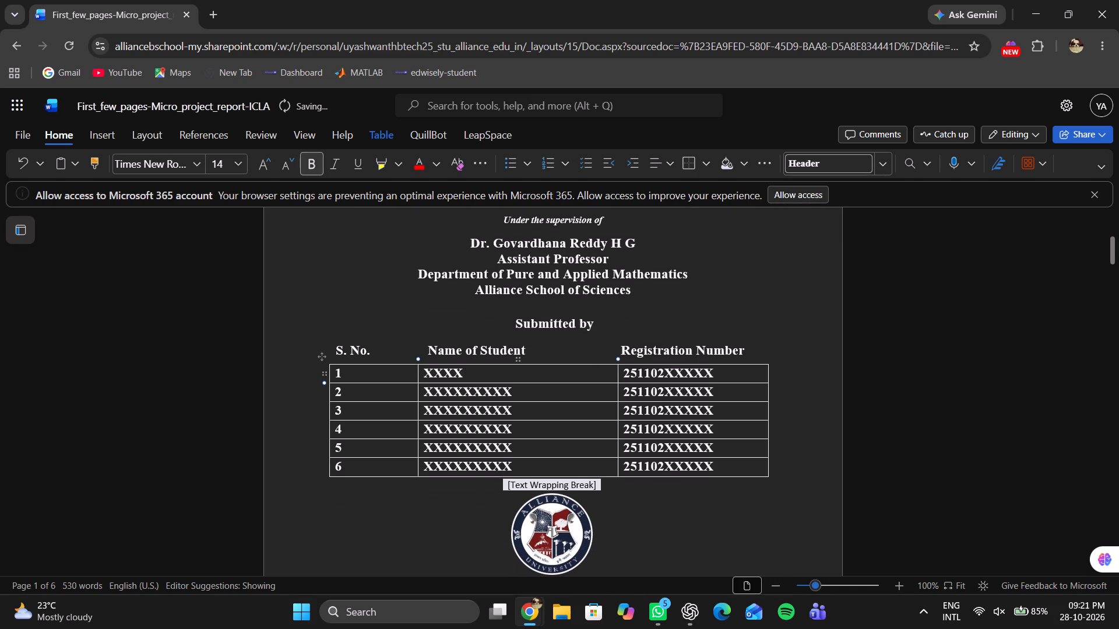
key(BackSpace)
key(BackSpace)
key(BackSpace)
key(BackSpace)
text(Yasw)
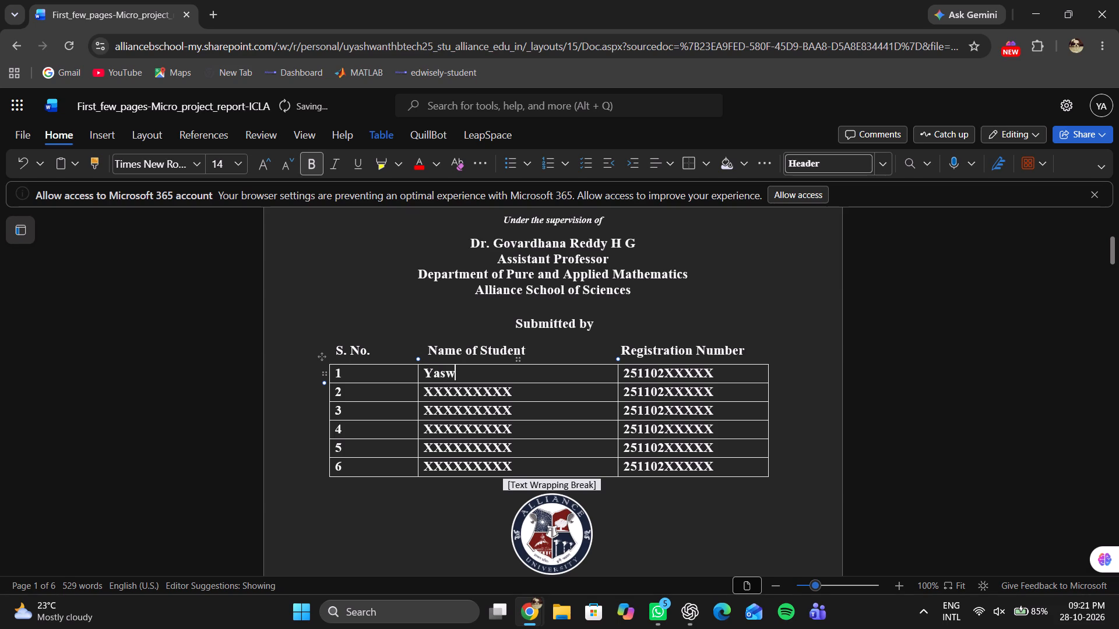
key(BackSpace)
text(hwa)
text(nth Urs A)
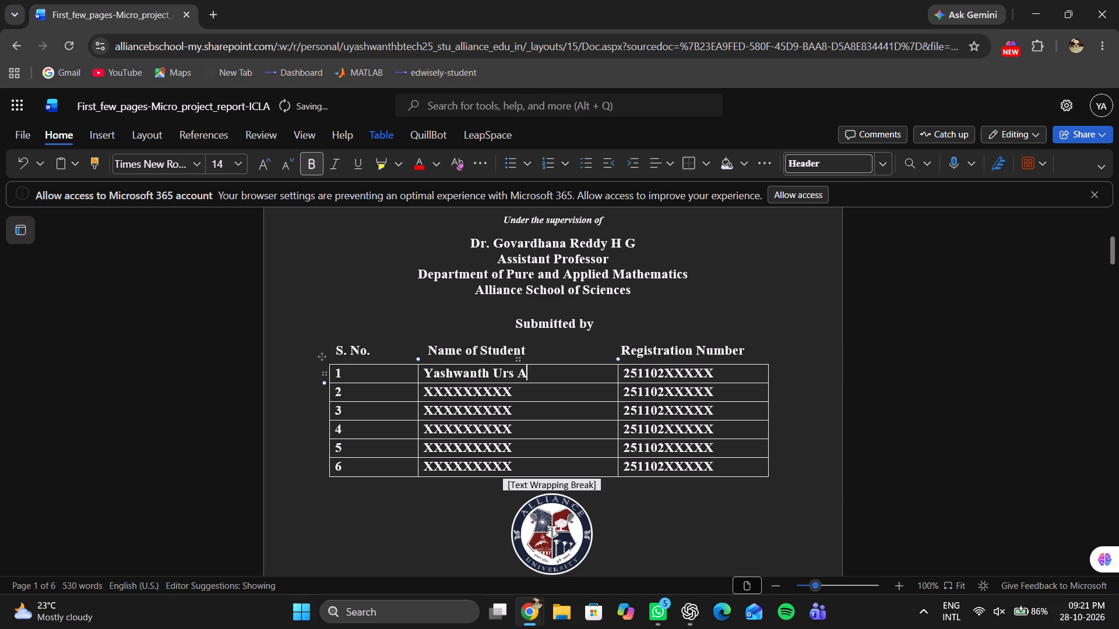
Replace the name placeholder in row 2 of the "Submitted by" table with the second student's name.
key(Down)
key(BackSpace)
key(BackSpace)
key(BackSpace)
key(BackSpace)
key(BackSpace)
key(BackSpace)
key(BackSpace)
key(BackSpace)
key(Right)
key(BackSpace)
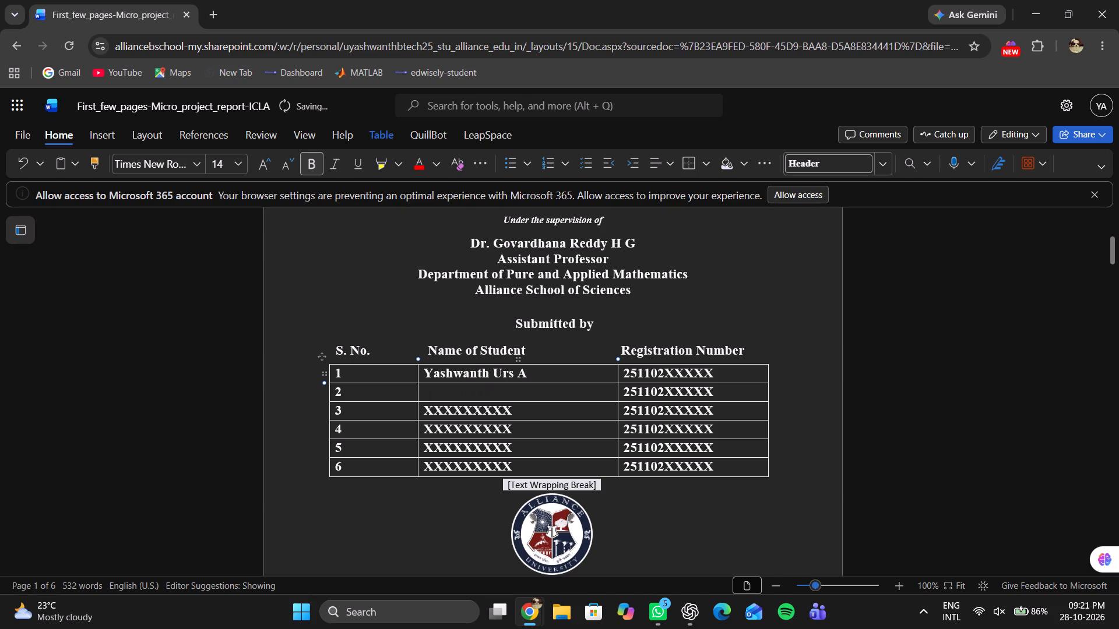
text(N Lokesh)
Replace the name placeholder in row 3 of the "Submitted by" table with the third student's name.
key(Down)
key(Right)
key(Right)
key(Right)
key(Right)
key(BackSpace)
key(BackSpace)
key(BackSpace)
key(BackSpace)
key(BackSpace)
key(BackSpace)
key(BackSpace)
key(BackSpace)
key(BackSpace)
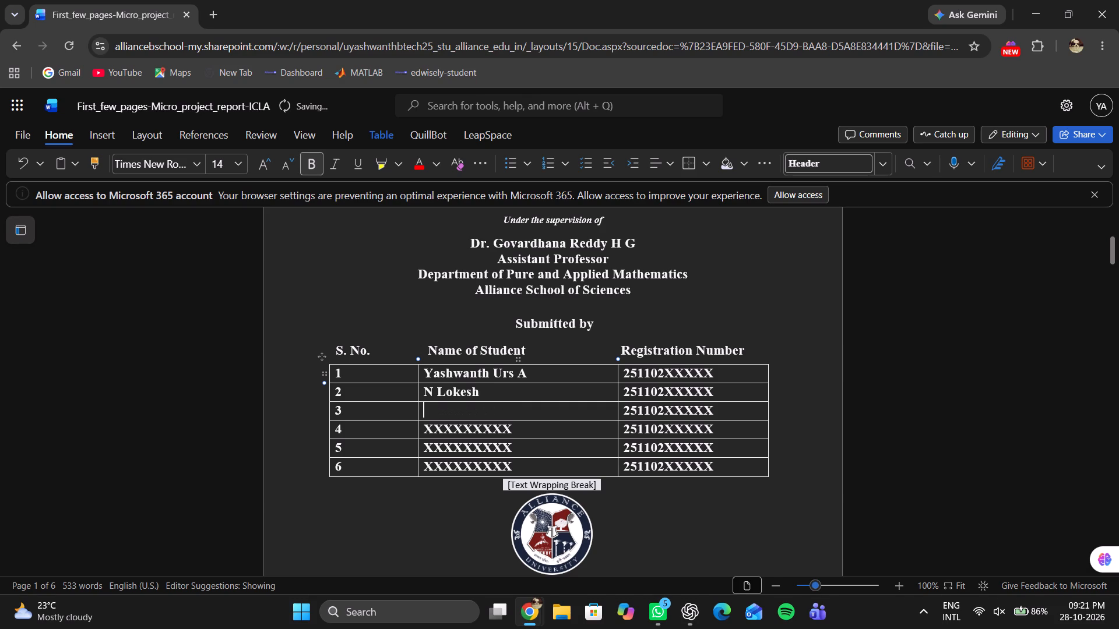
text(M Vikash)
Replace the name placeholder in row 4 of the "Submitted by" table with the fourth student's name, ending in a capital initial.
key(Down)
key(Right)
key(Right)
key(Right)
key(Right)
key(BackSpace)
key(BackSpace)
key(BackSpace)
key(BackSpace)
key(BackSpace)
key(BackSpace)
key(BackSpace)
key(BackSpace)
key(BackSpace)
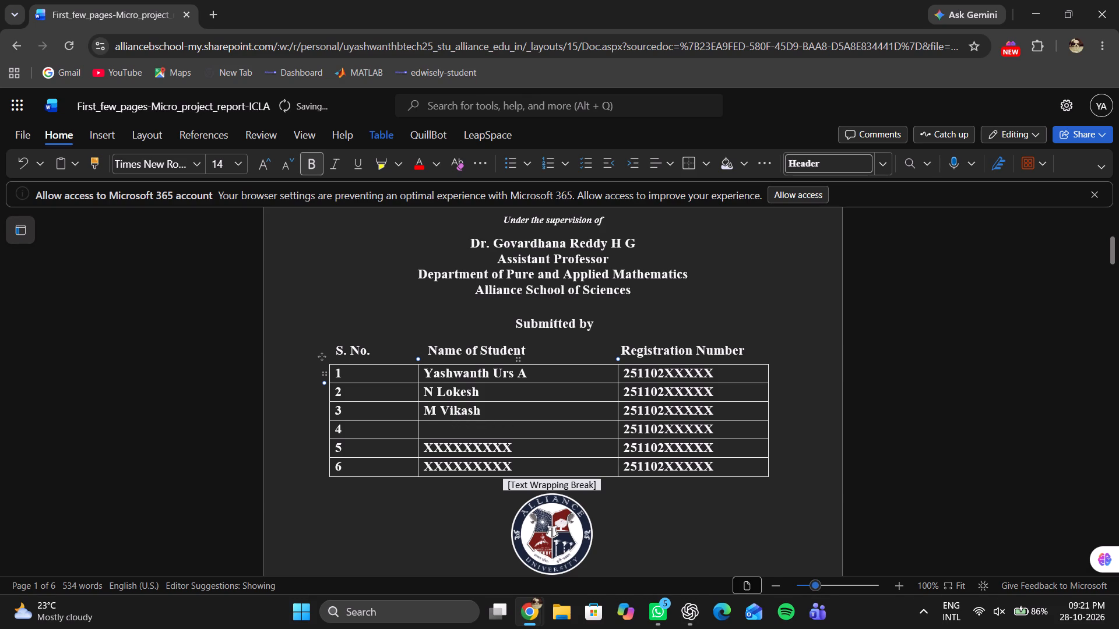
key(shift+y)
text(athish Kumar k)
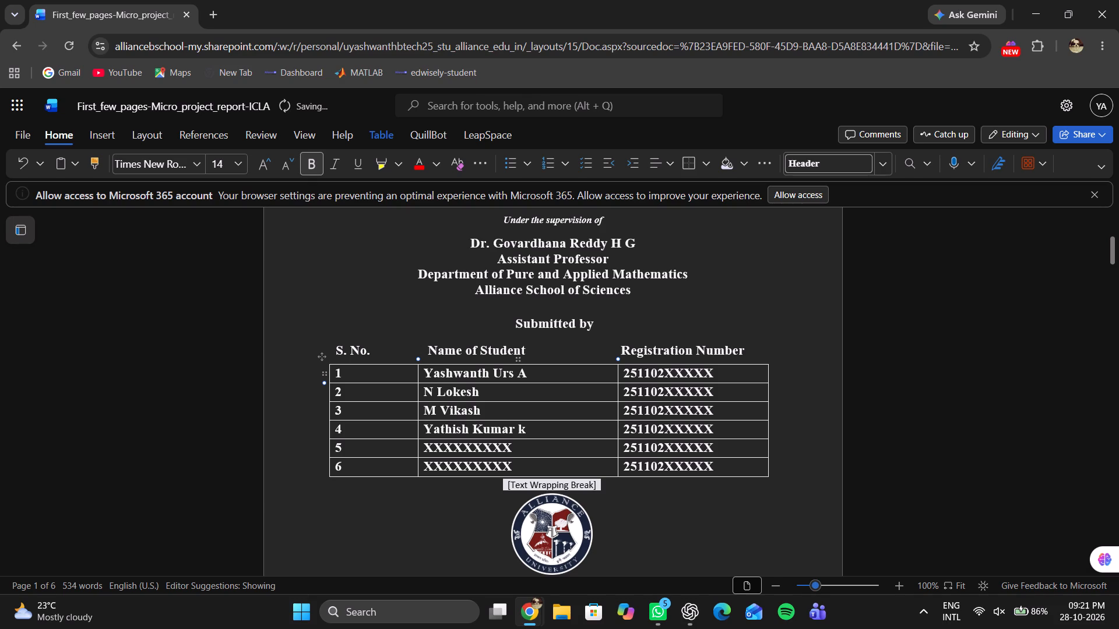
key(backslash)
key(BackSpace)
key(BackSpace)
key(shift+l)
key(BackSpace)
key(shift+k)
Complete the first student's registration number in row 1, replacing the X placeholders after the existing prefix.
click(729, 376)
key(BackSpace)
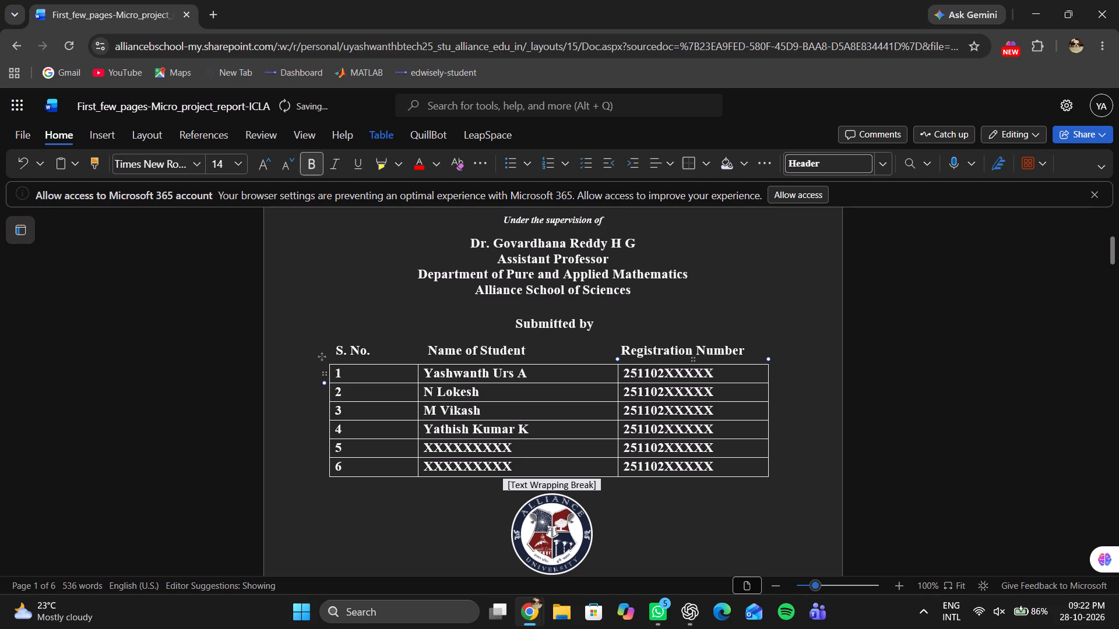
key(BackSpace)
key(BackSpace)
key(BackSpace)
key(BackSpace)
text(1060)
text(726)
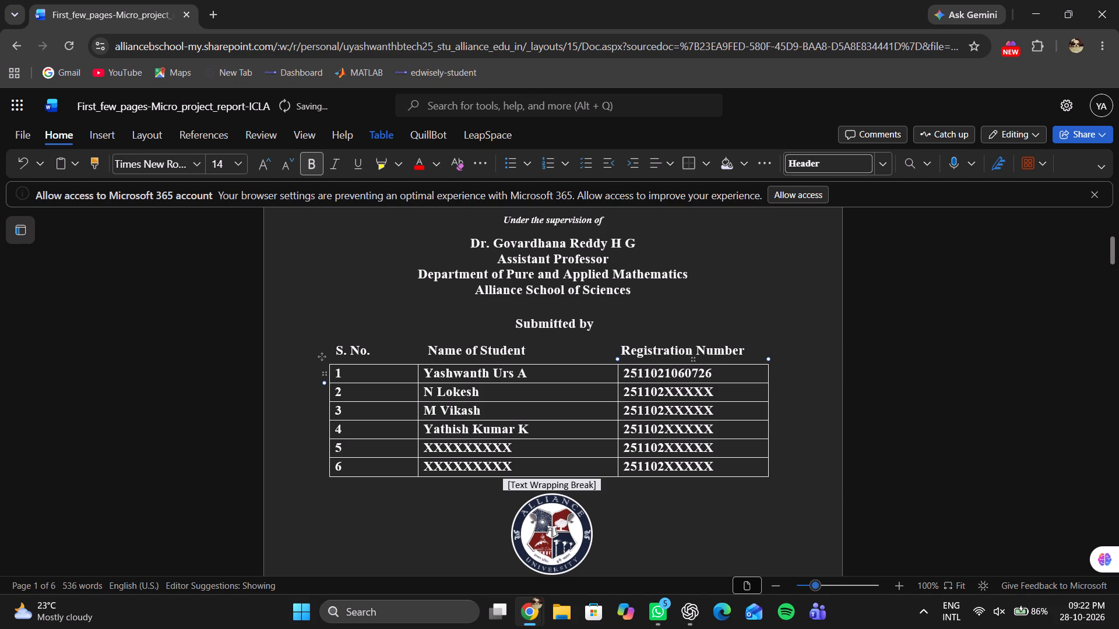
Complete the second student's registration number in row 2, replacing the X placeholders after the existing prefix.
click(722, 390)
key(BackSpace)
key(BackSpace)
key(BackSpace)
key(BackSpace)
key(BackSpace)
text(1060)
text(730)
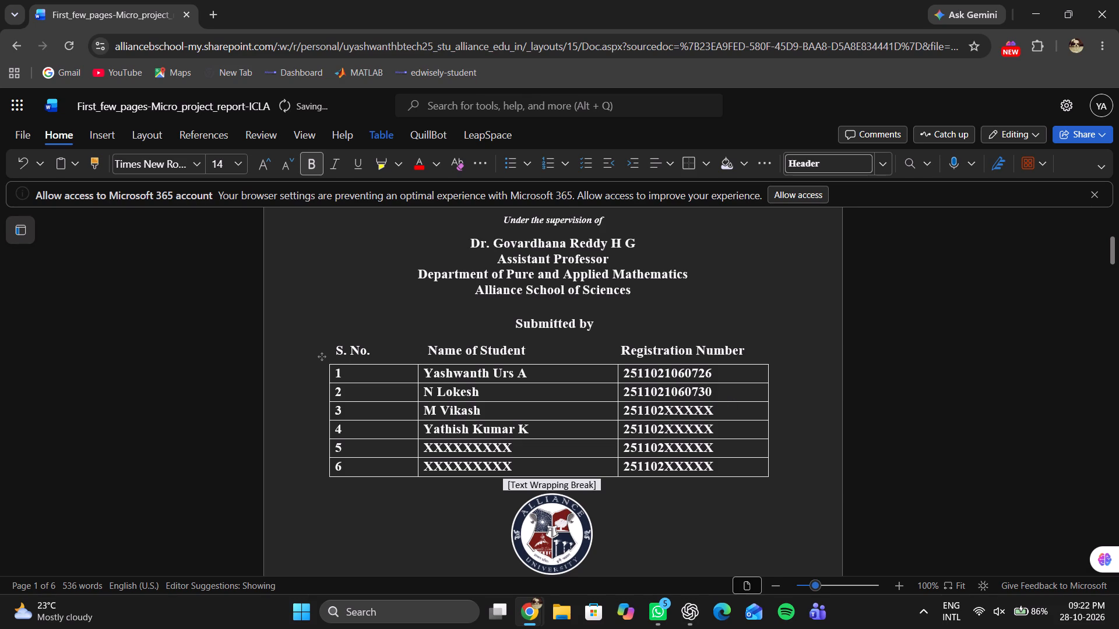
Complete the third student's registration number in row 3, replacing the X placeholders after the existing prefix.
click(734, 408)
key(BackSpace)
key(BackSpace)
key(BackSpace)
key(BackSpace)
key(BackSpace)
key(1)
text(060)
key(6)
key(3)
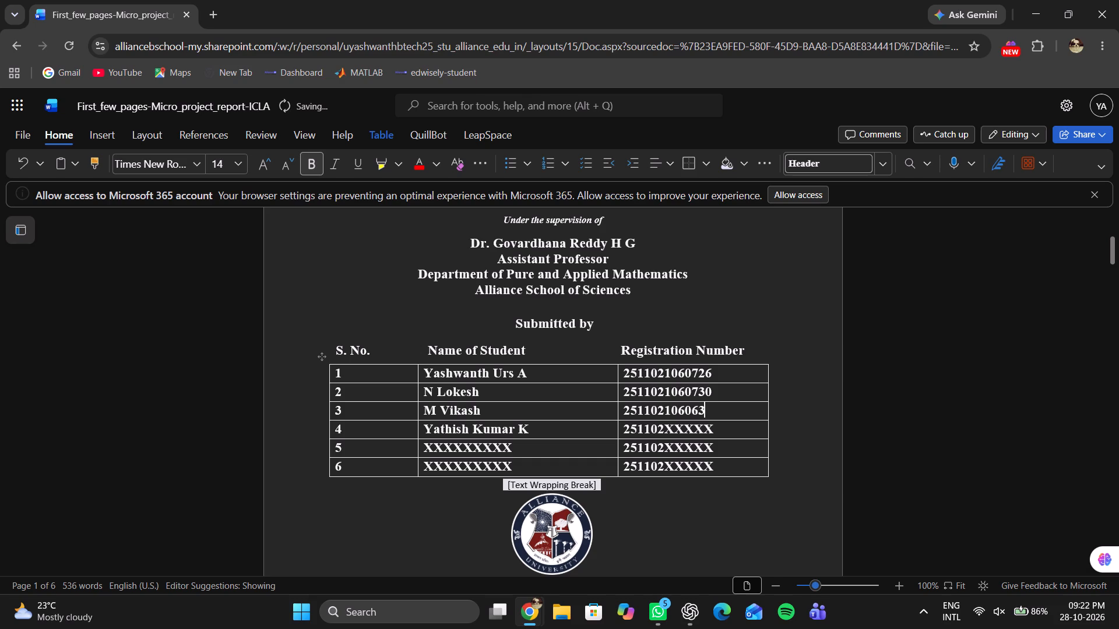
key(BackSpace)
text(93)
Complete the fourth student's registration number in row 4, replacing the X placeholders after the existing prefix.
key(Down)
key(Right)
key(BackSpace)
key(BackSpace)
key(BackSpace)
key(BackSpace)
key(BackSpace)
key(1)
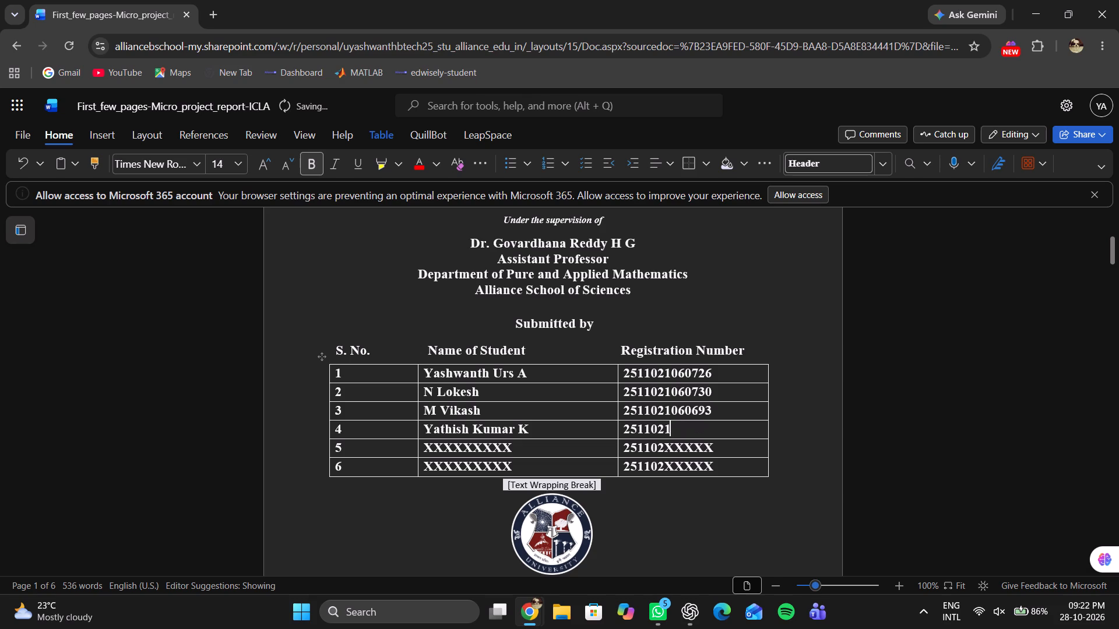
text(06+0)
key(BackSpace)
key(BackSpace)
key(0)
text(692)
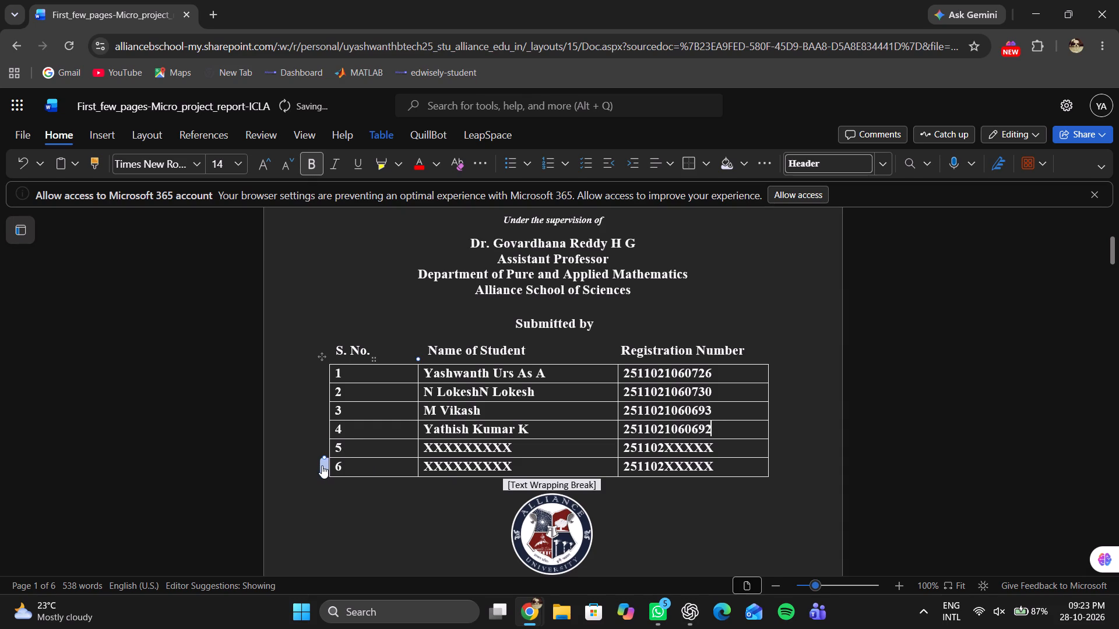
Delete the unused row 6 from the "Submitted by" table, including its contents.
click(322, 465)
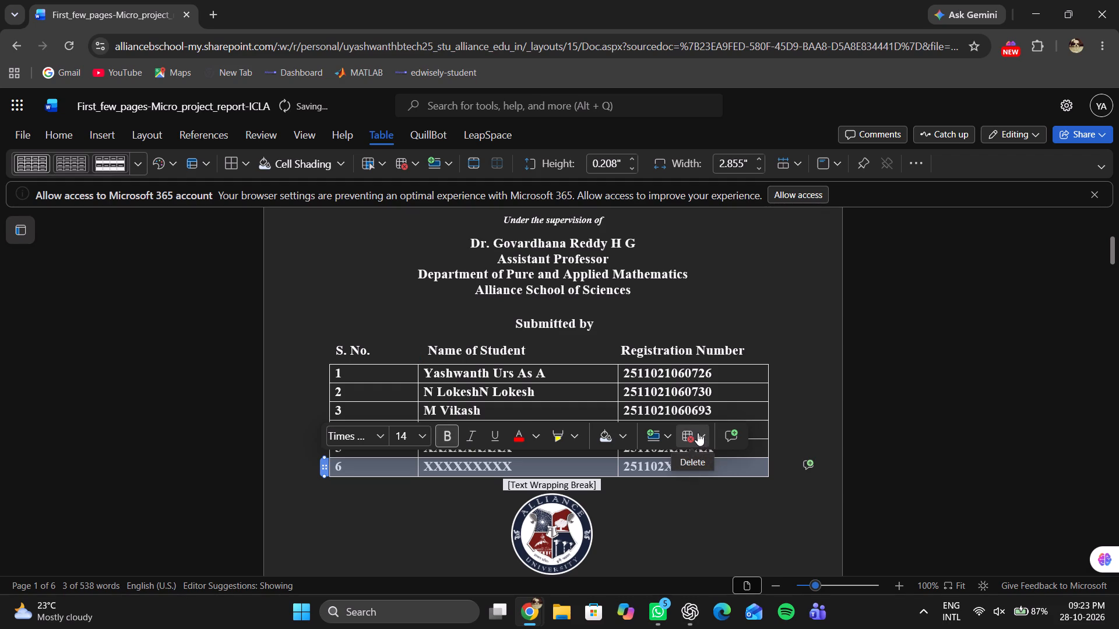
key(Delete)
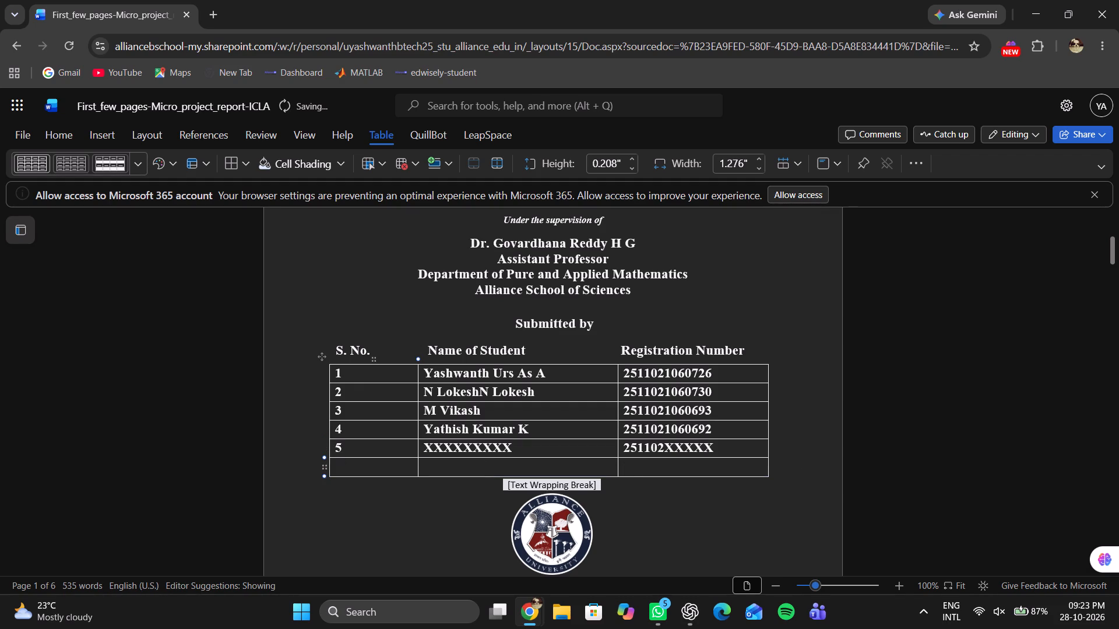
click(323, 468)
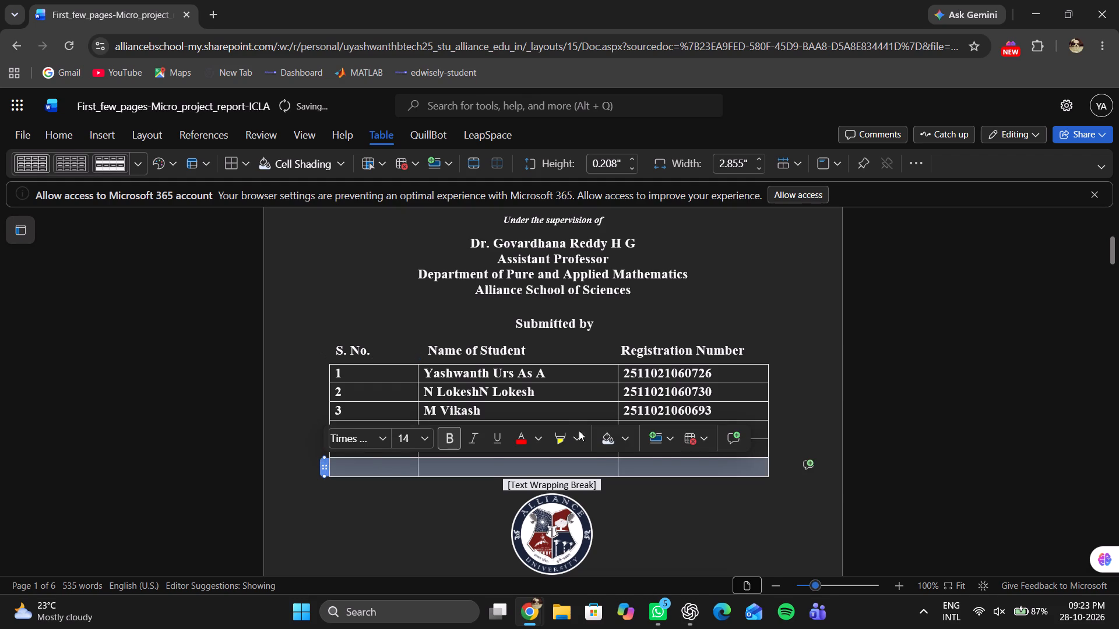
click(706, 439)
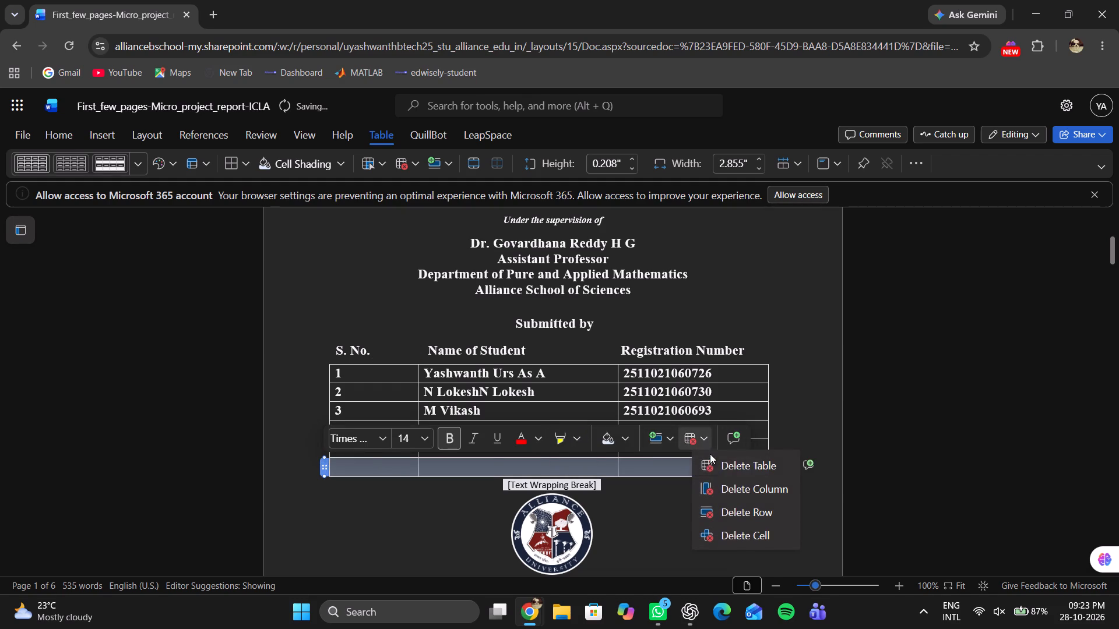
click(727, 515)
Delete the unused placeholder row 5 from the "Submitted by" table.
click(298, 453)
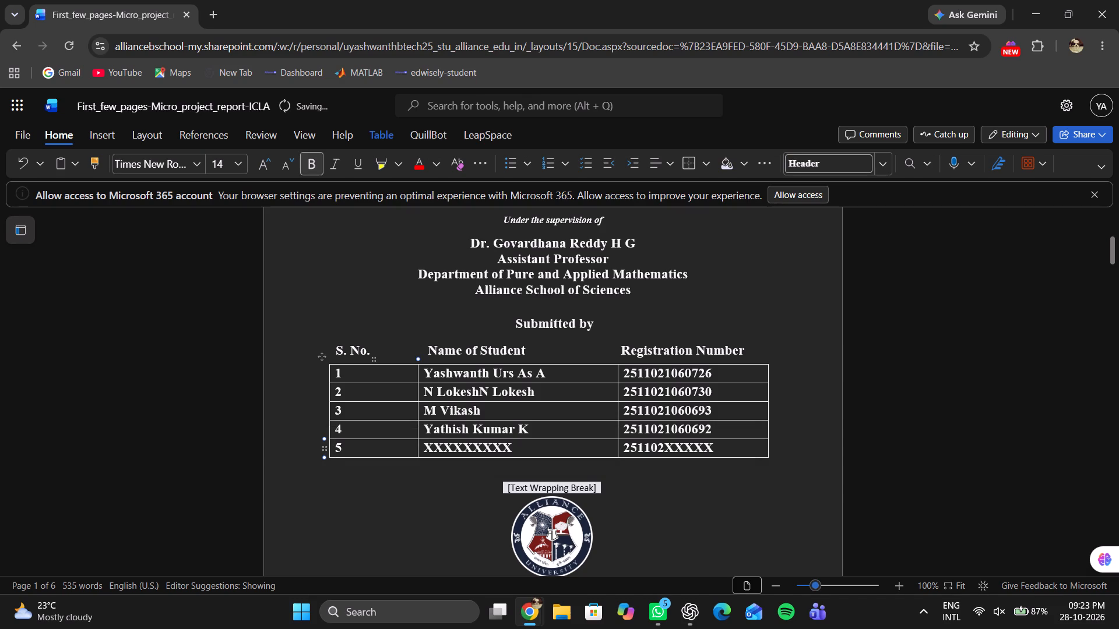
click(323, 450)
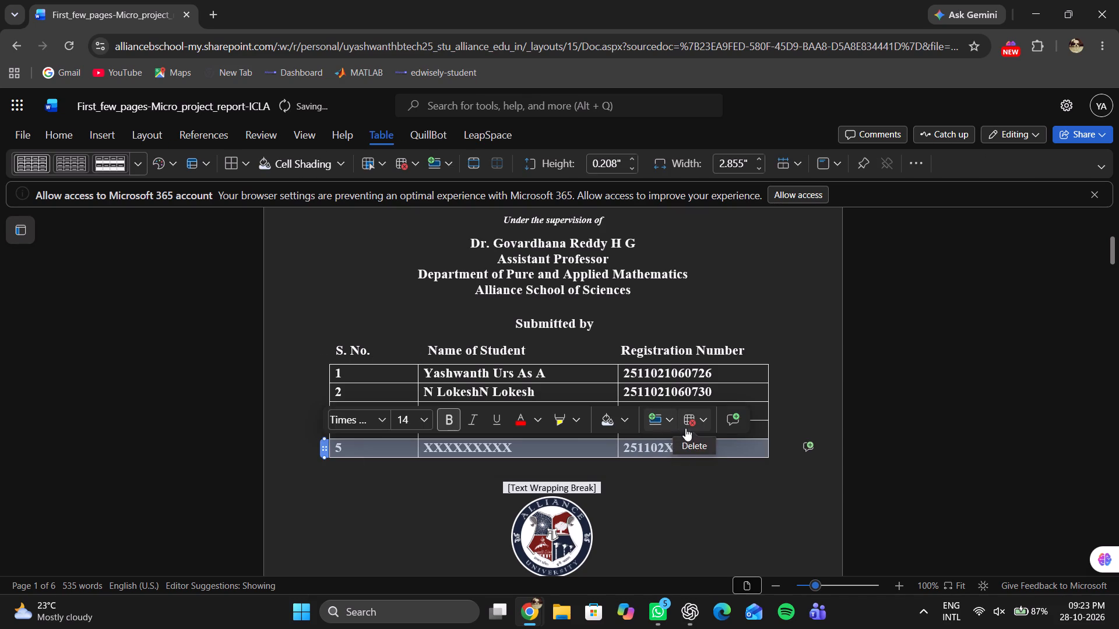
click(688, 427)
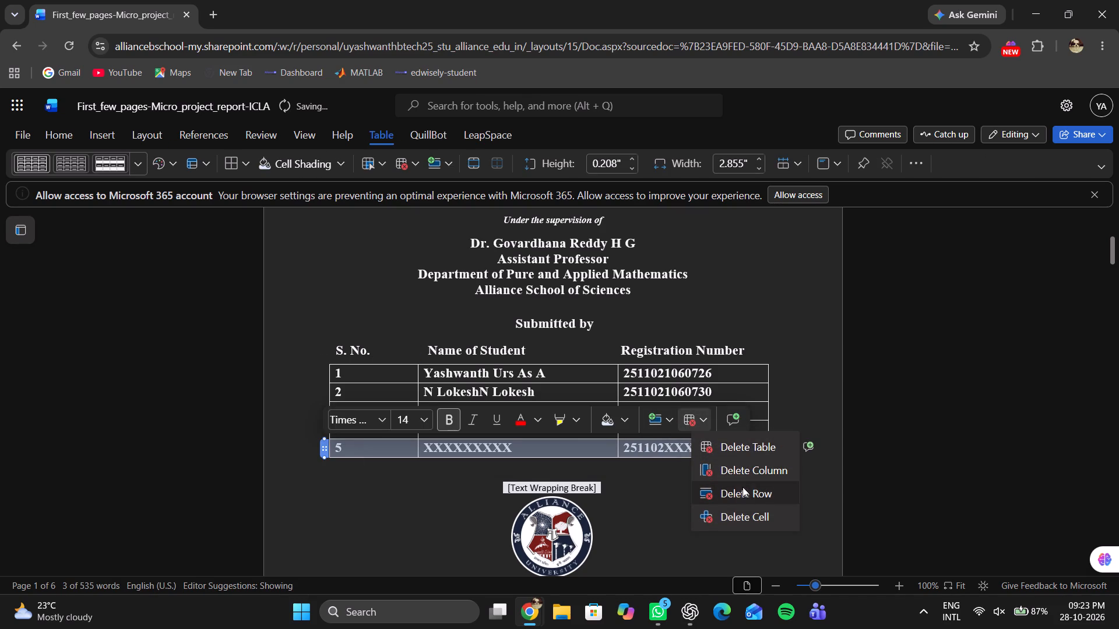
click(743, 489)
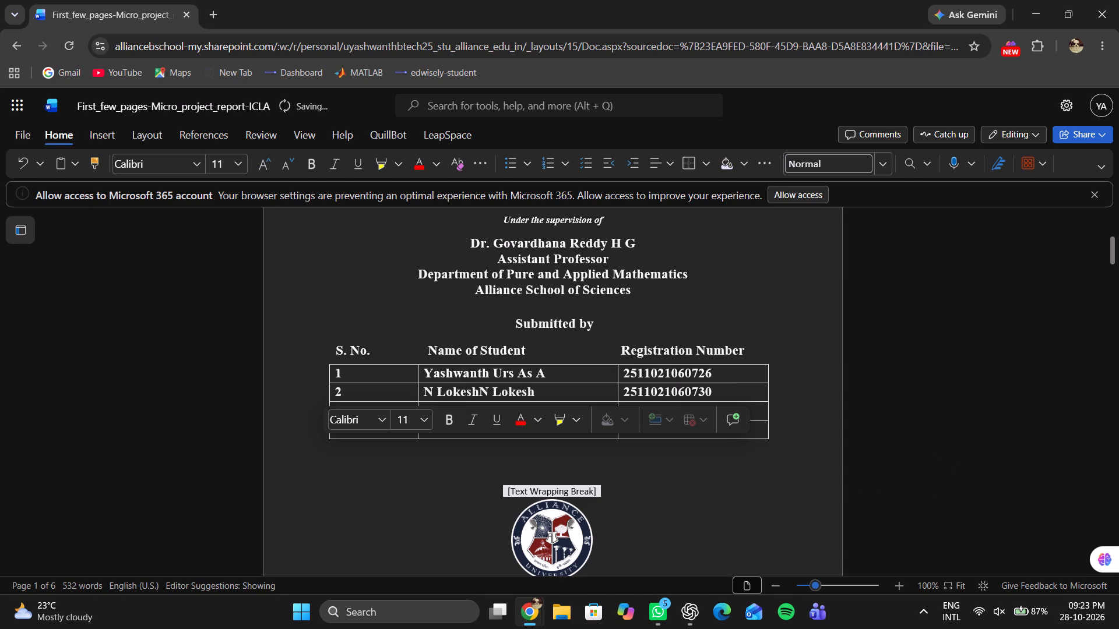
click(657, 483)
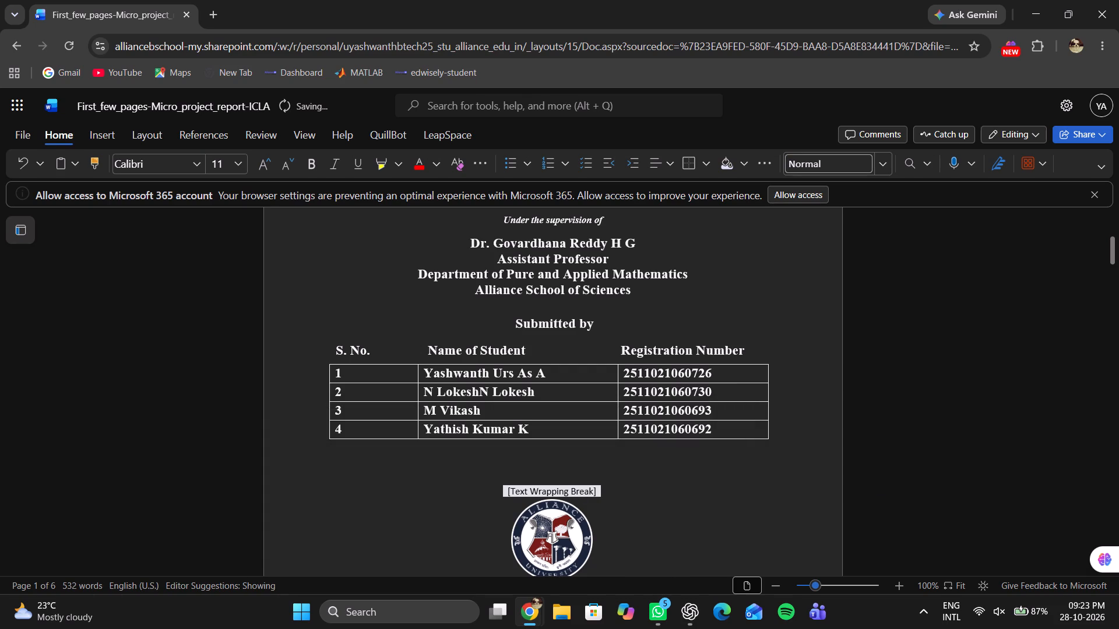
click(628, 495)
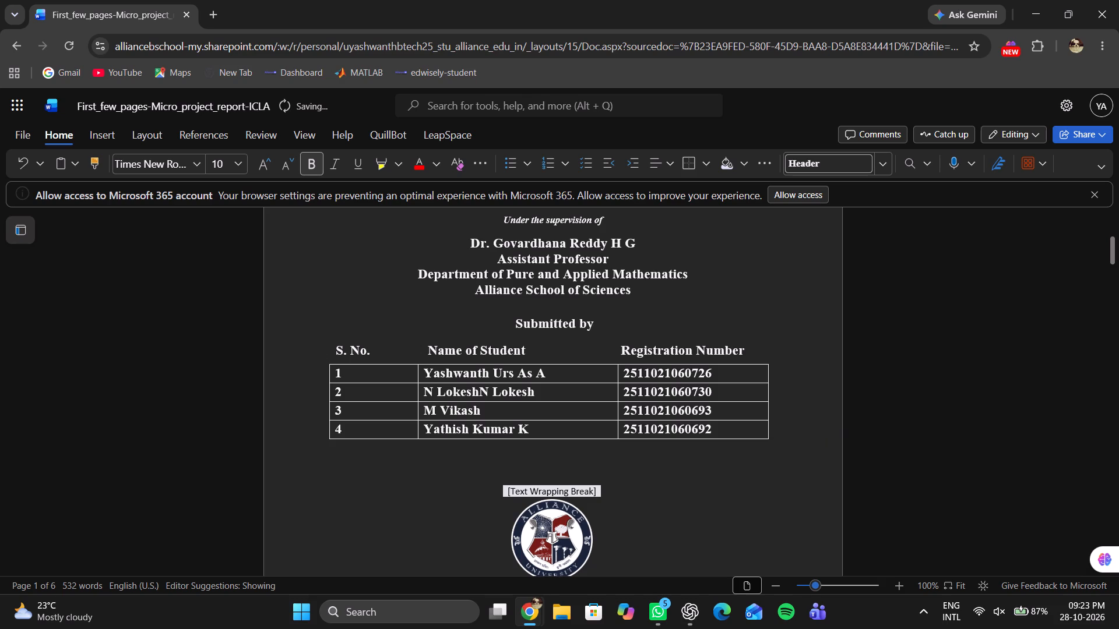
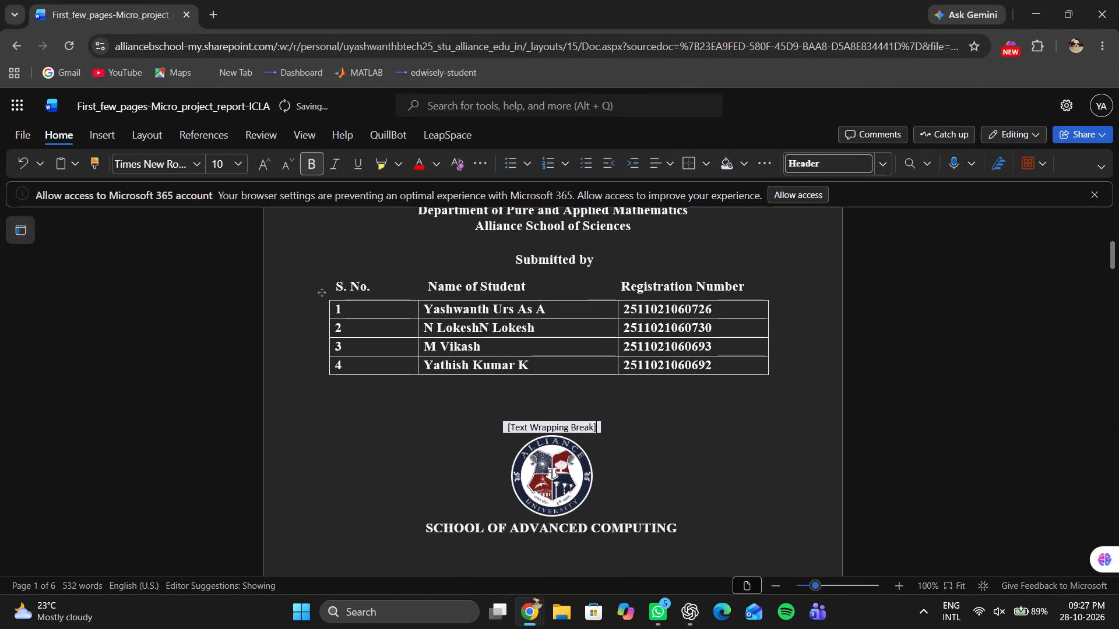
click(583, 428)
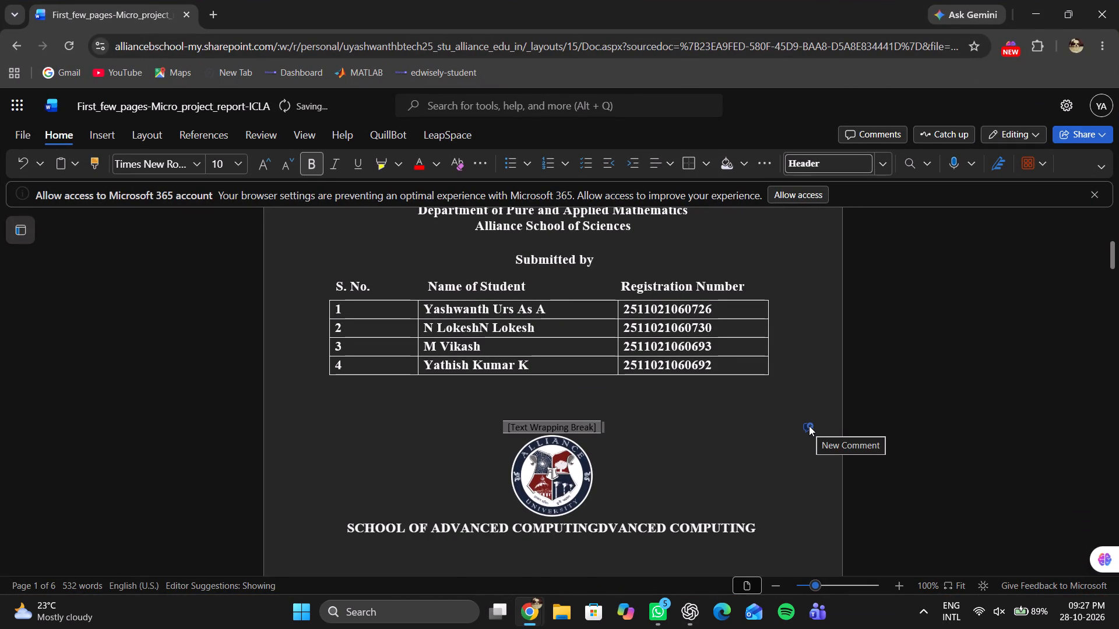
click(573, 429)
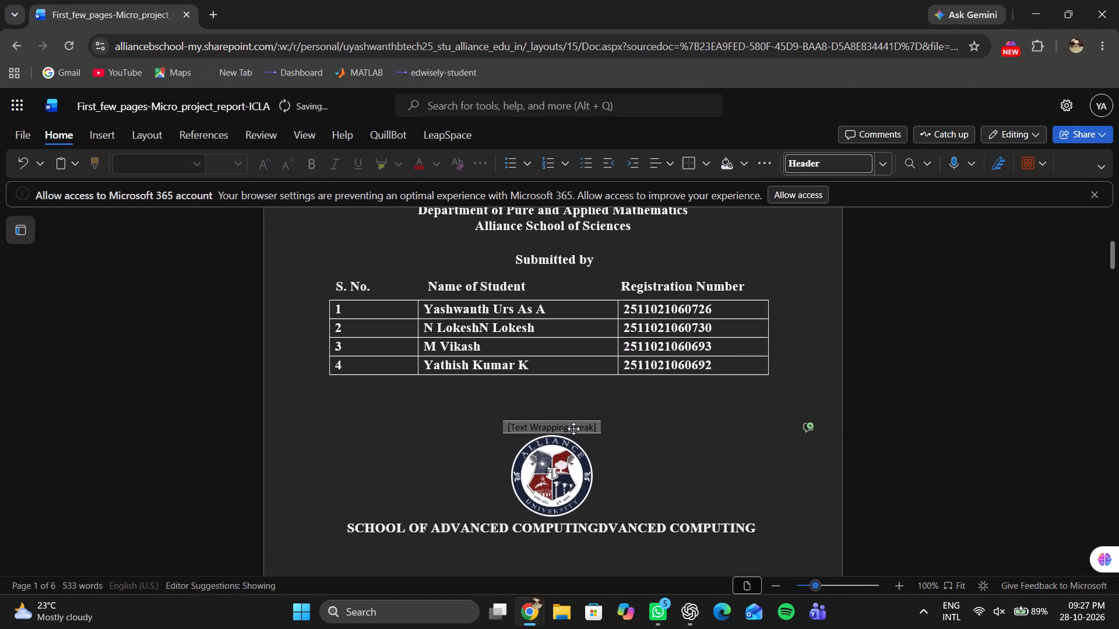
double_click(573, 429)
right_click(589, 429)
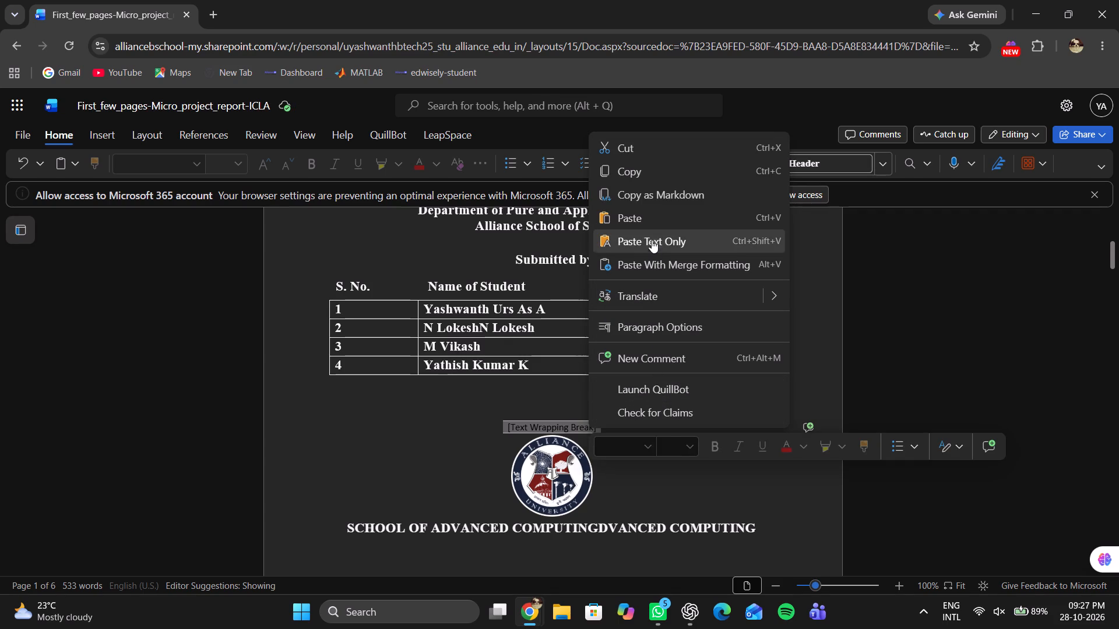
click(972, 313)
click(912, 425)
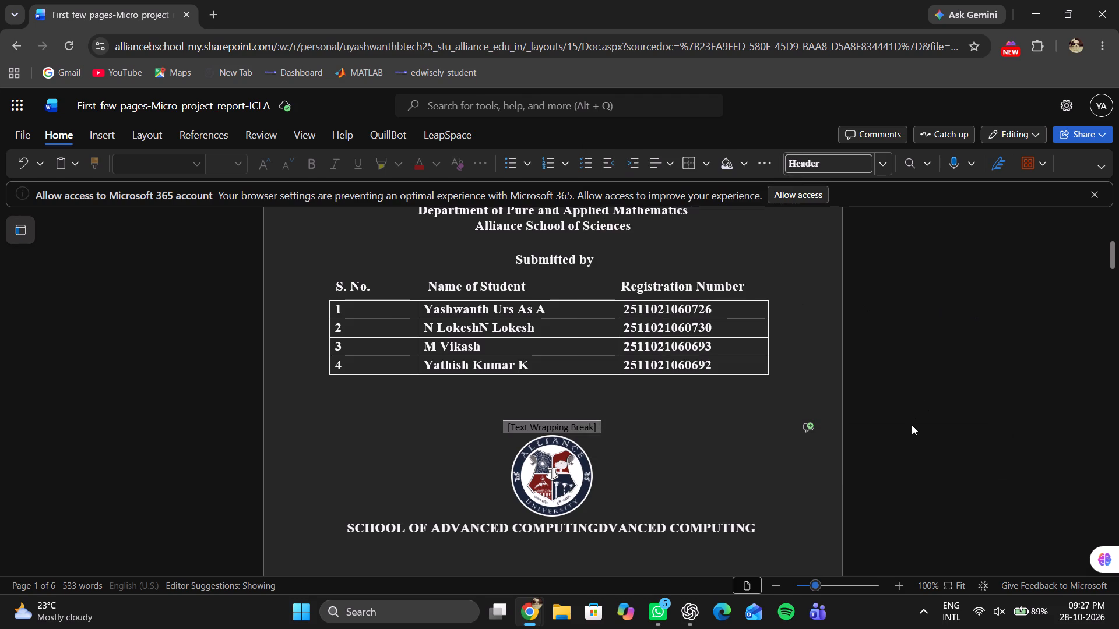
Look through the report from the title page to the student table on the Declaration page.
scroll(762, 422, down, 1)
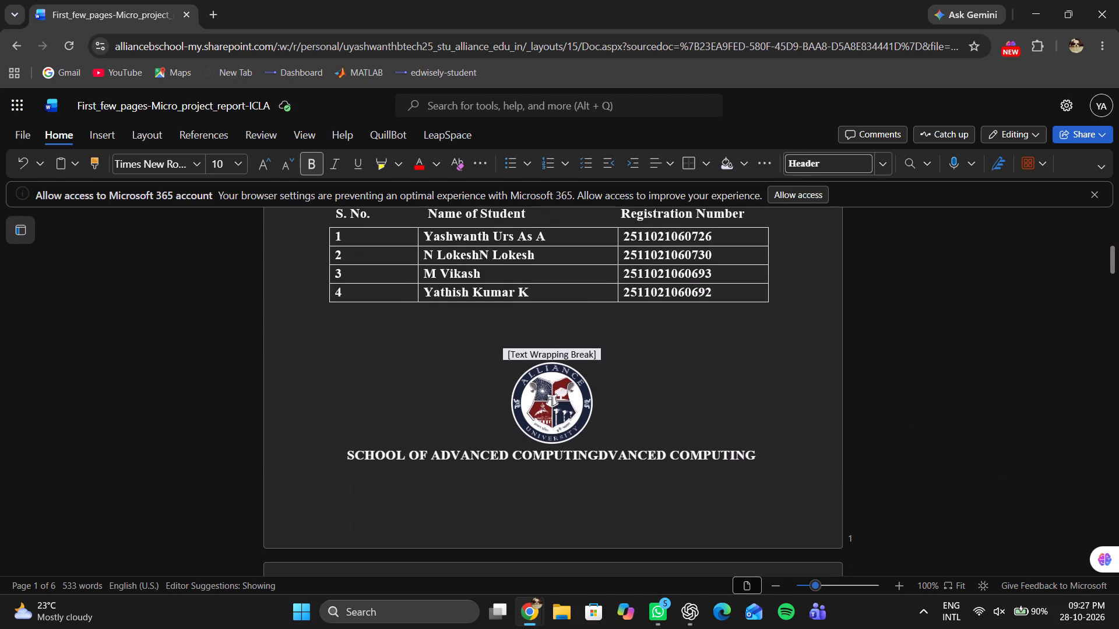
scroll(778, 398, down, 3)
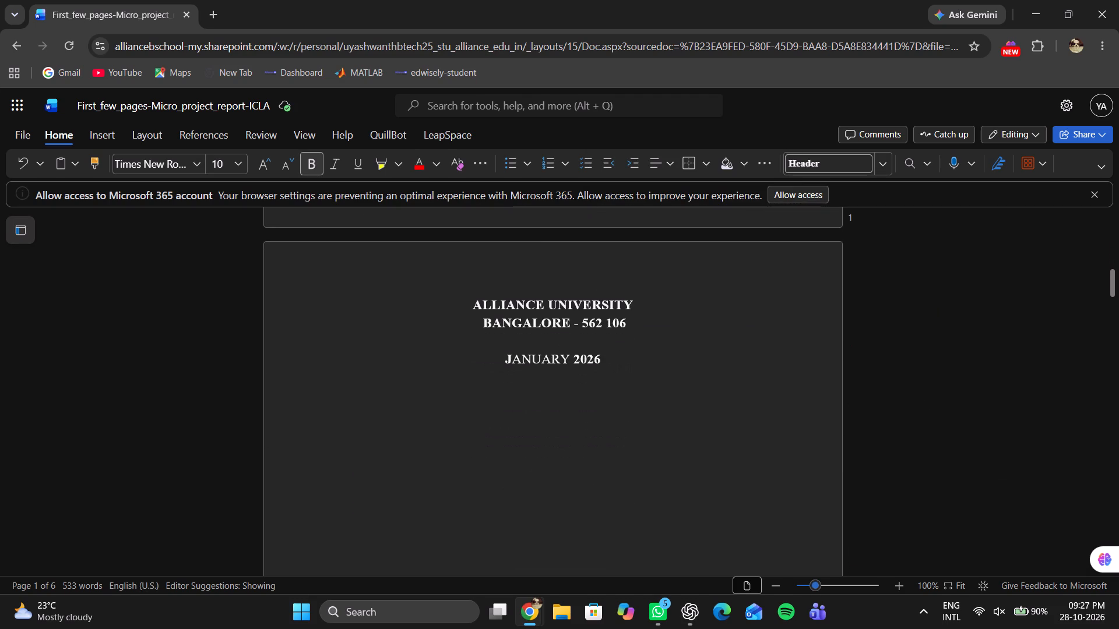
scroll(778, 398, down, 5)
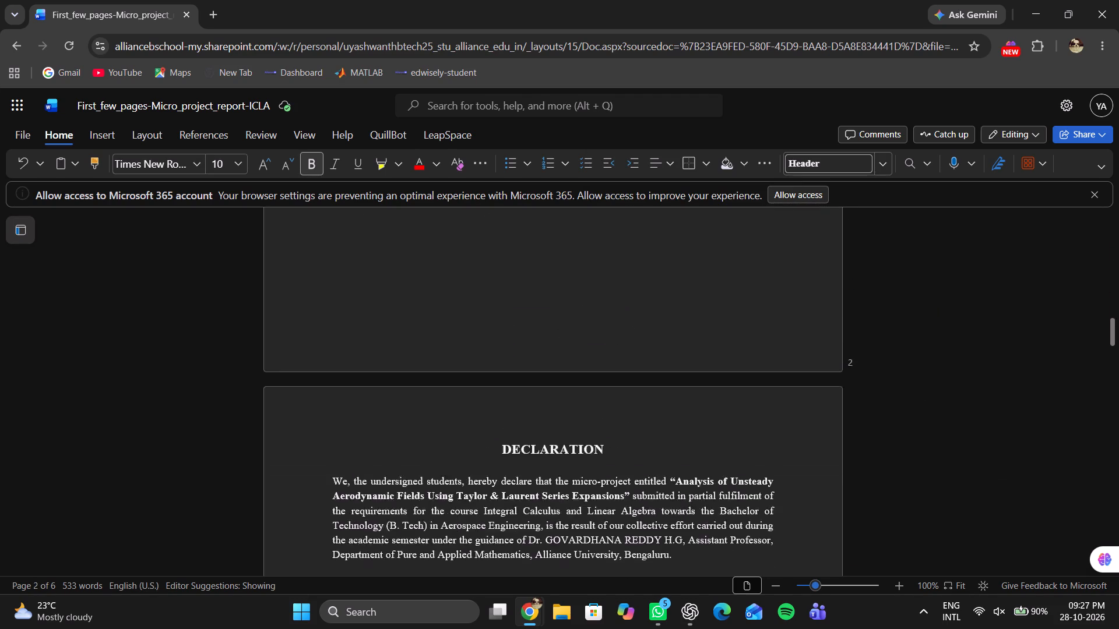
scroll(778, 398, down, 1)
scroll(778, 398, up, 5)
scroll(778, 398, down, 2)
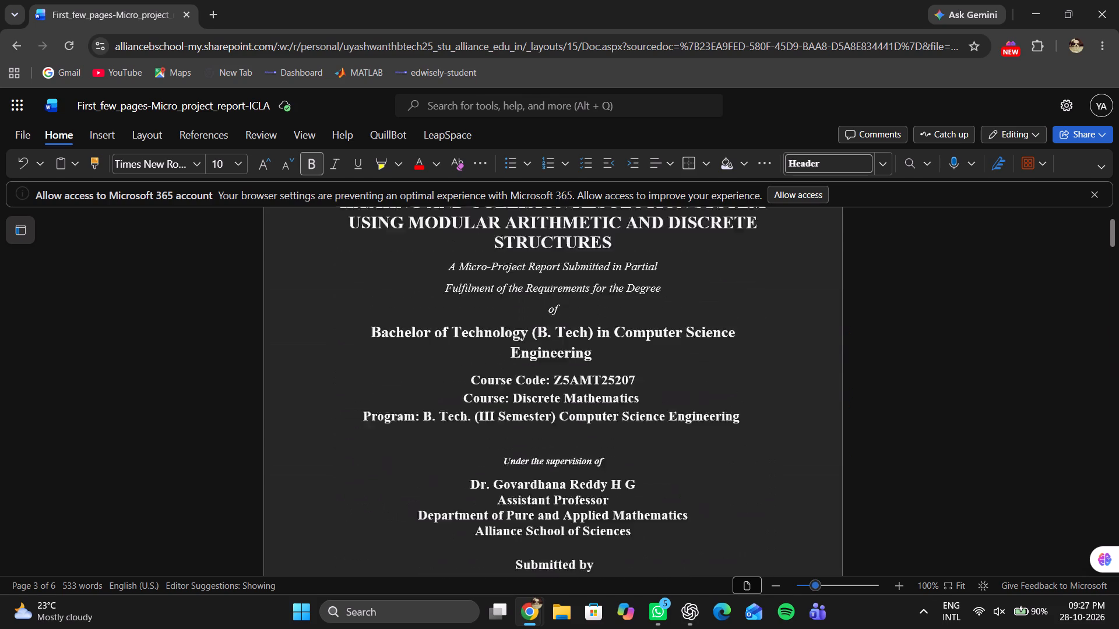
scroll(778, 398, down, 6)
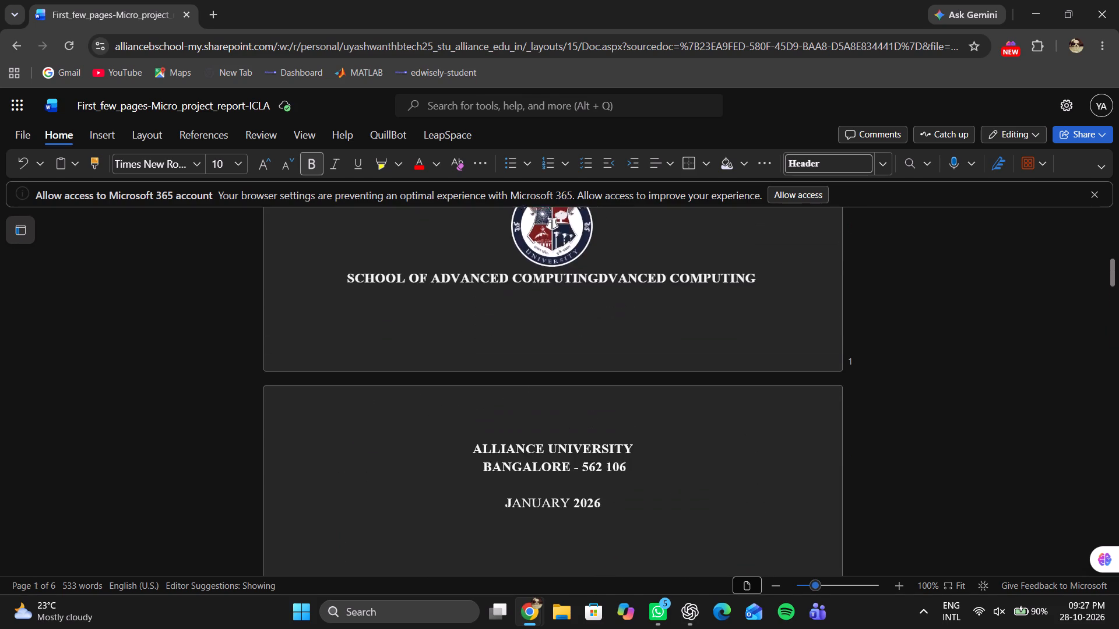
scroll(778, 398, down, 4)
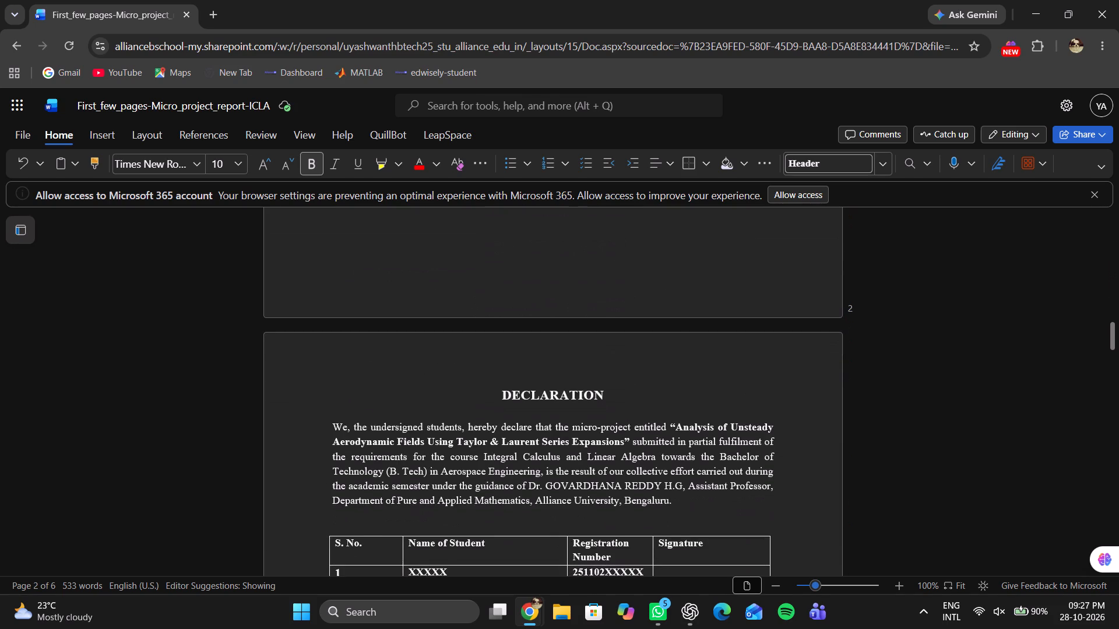
scroll(778, 398, down, 2)
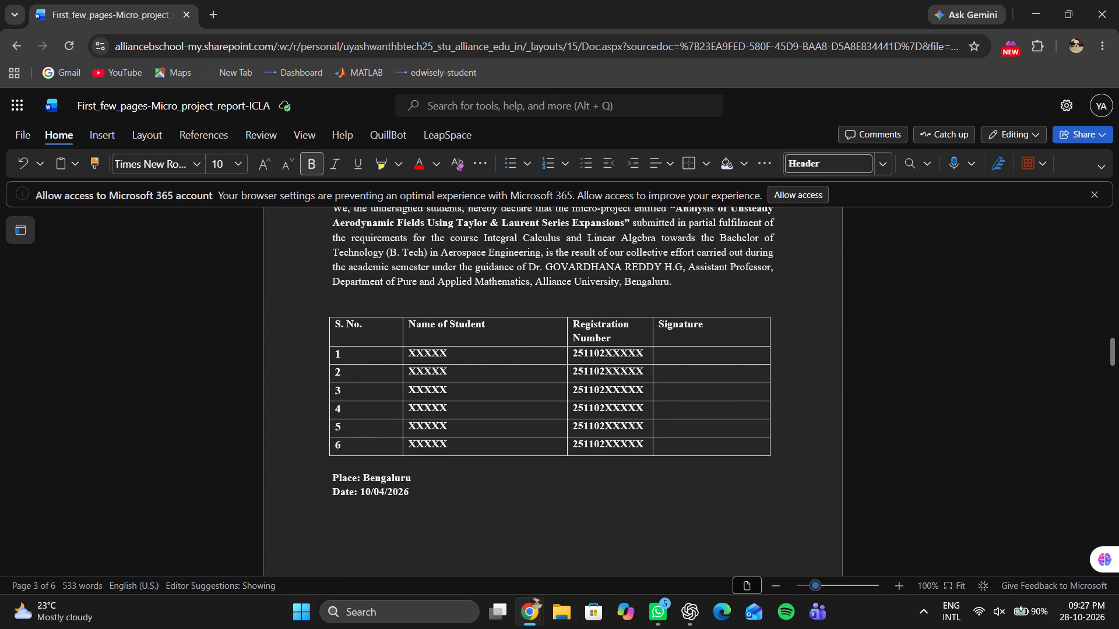
Delete rows 6 and 5 from the student table on the Declaration page.
click(325, 443)
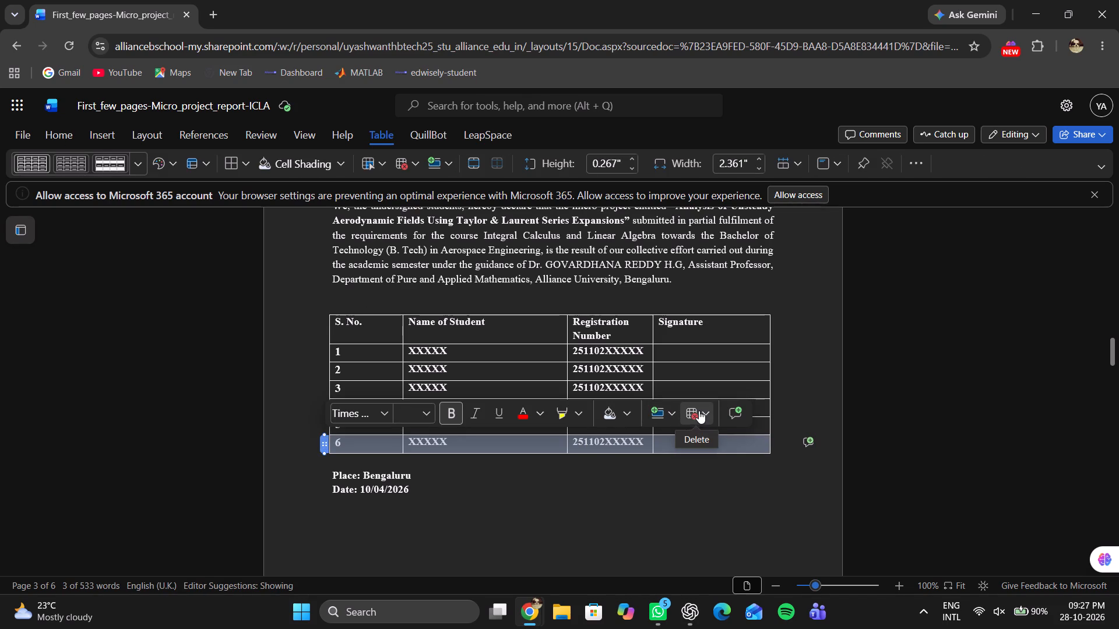
click(696, 409)
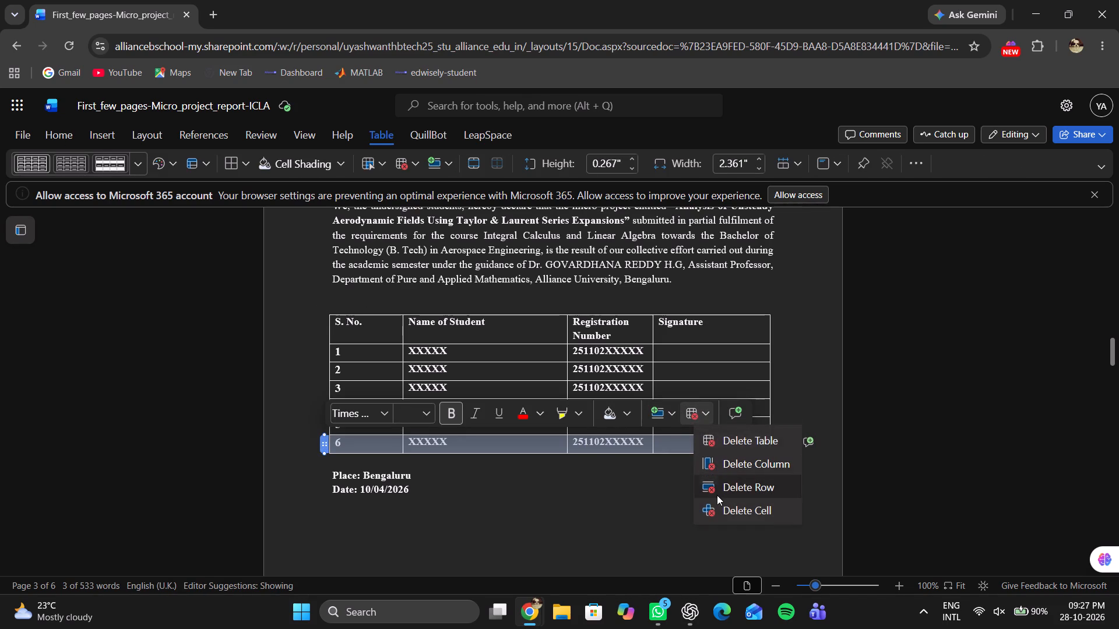
click(717, 495)
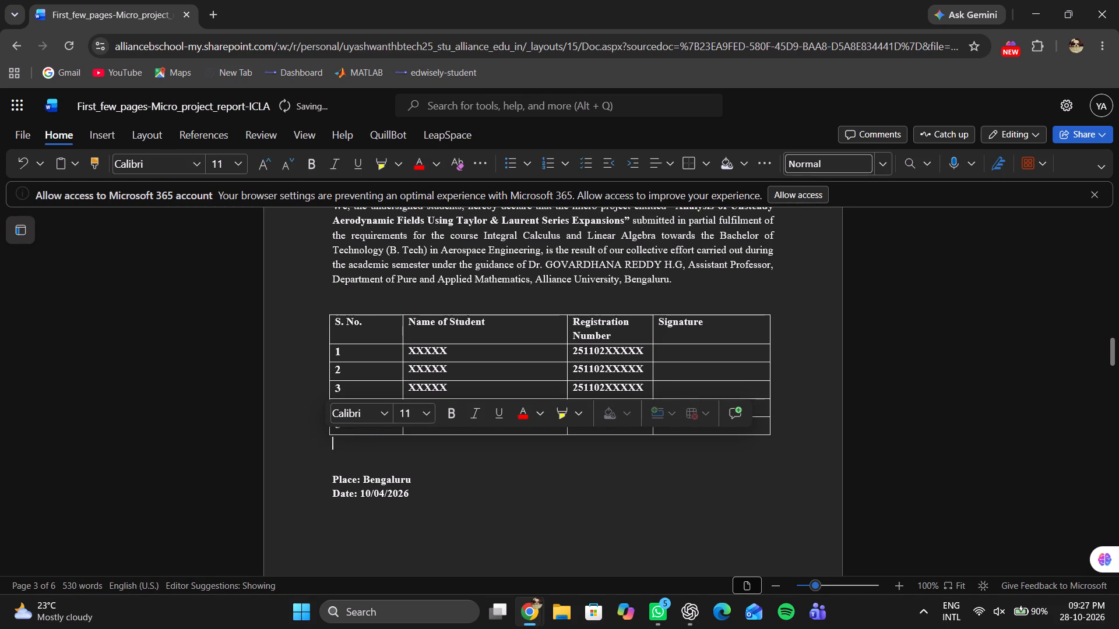
click(543, 468)
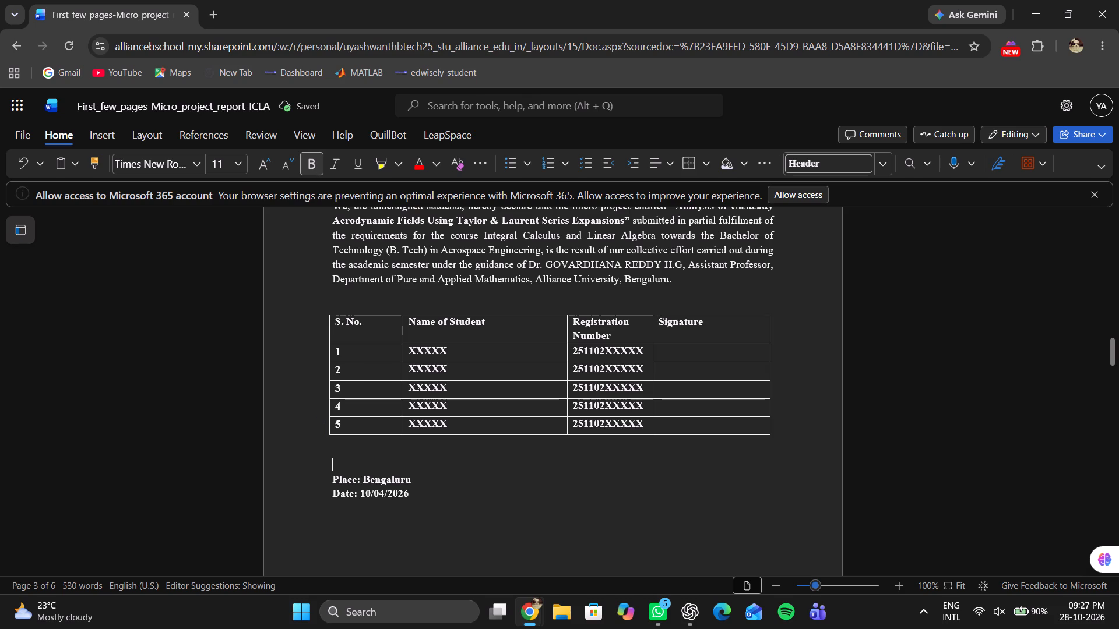
click(324, 426)
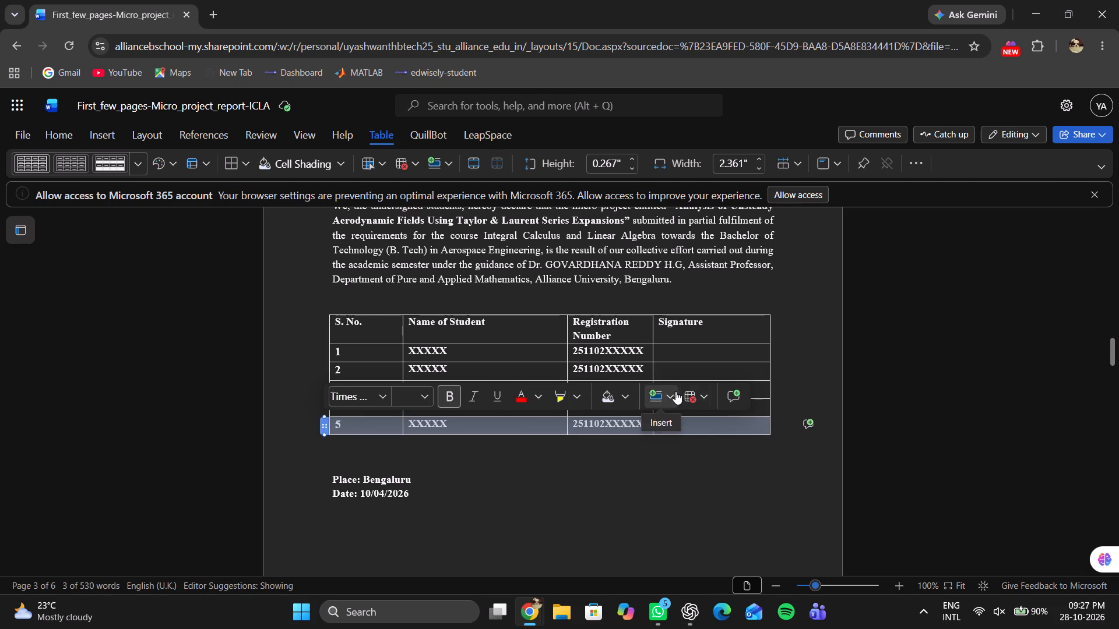
click(693, 394)
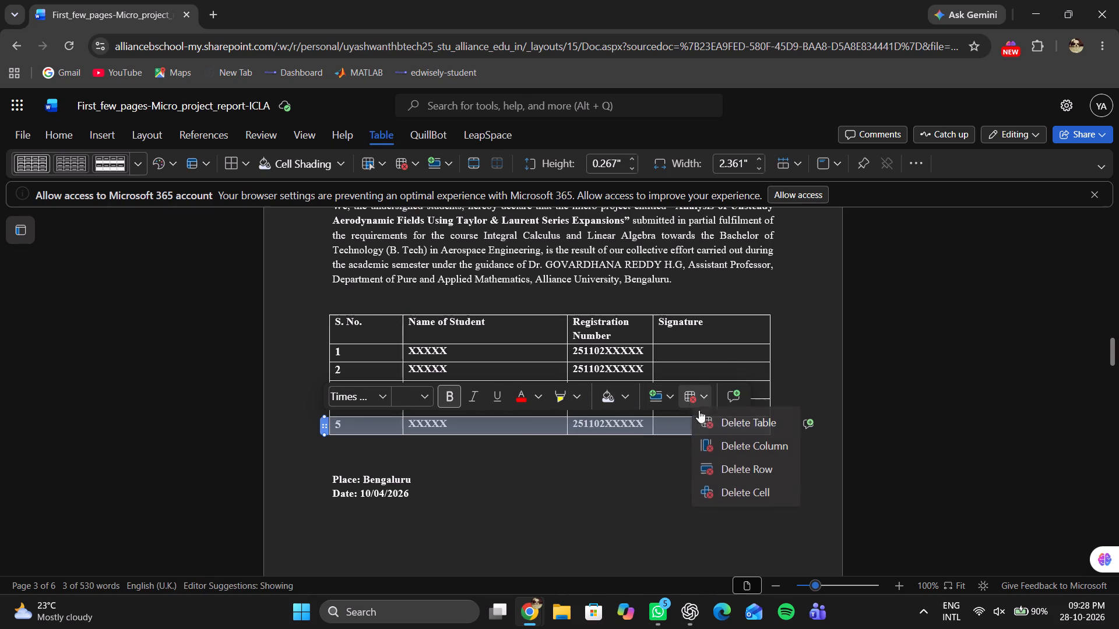
click(721, 470)
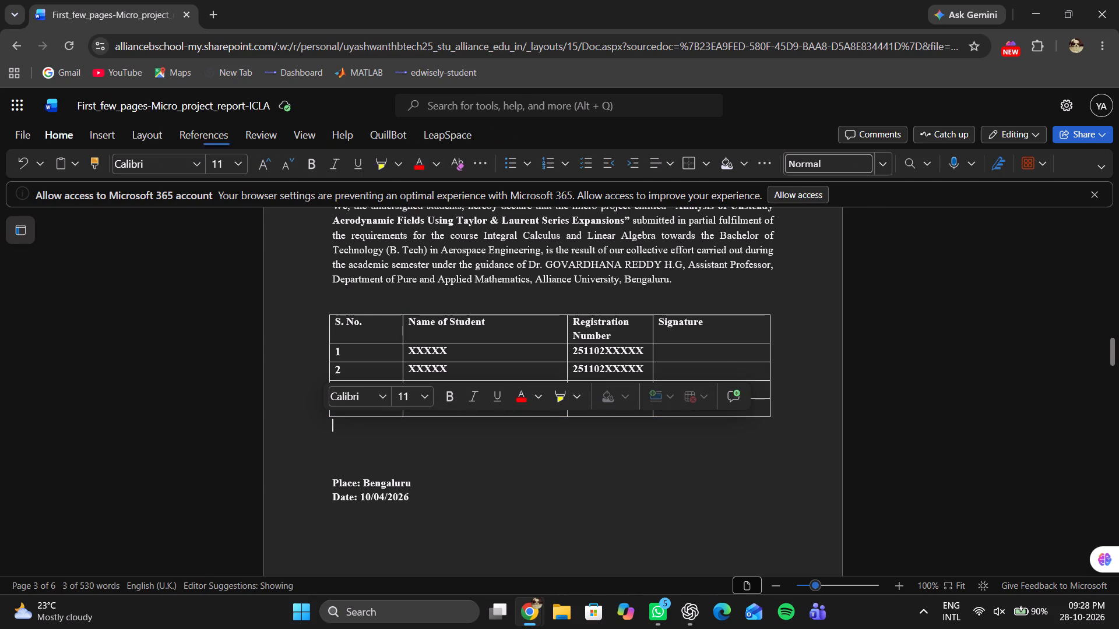
Replace the XXXXX name placeholder in row 1 of the Declaration table with the first student's name and initial.
click(460, 352)
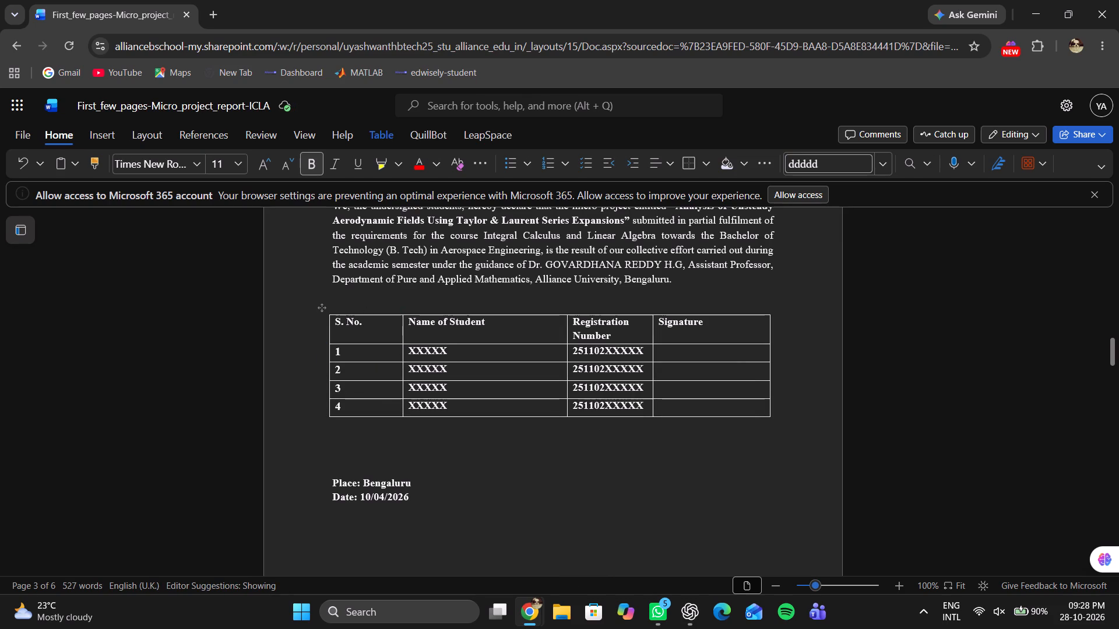
key(BackSpace)
key(BackSpace)
key(BackSpace)
key(BackSpace)
key(BackSpace)
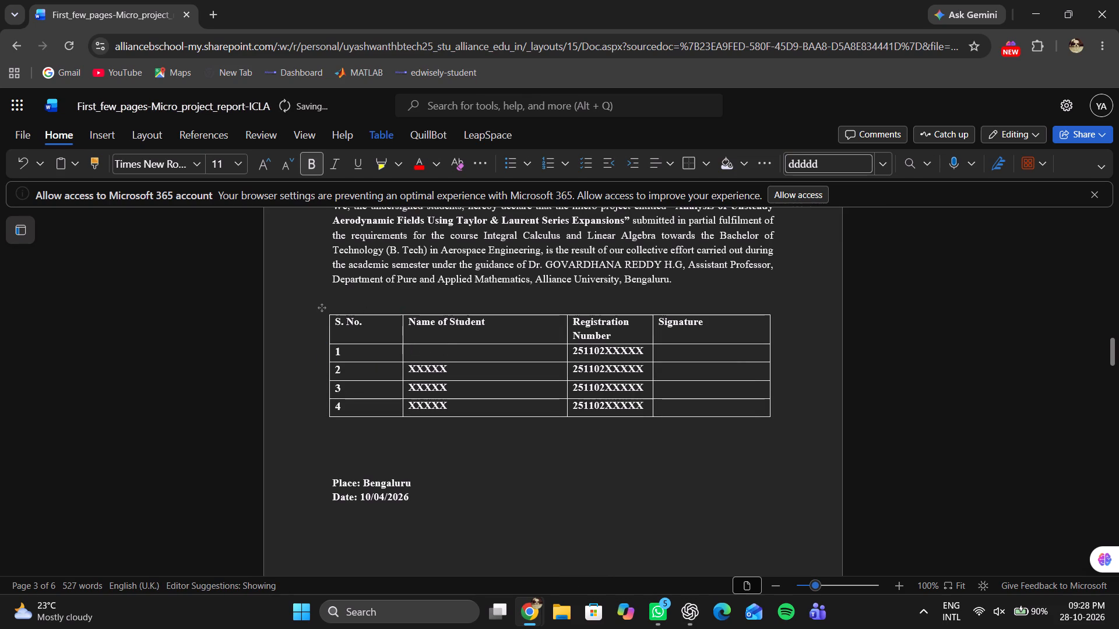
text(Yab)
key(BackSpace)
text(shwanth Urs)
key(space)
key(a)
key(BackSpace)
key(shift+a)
Replace the XXXXX name placeholder in row 2 of the Declaration table with the second student's name.
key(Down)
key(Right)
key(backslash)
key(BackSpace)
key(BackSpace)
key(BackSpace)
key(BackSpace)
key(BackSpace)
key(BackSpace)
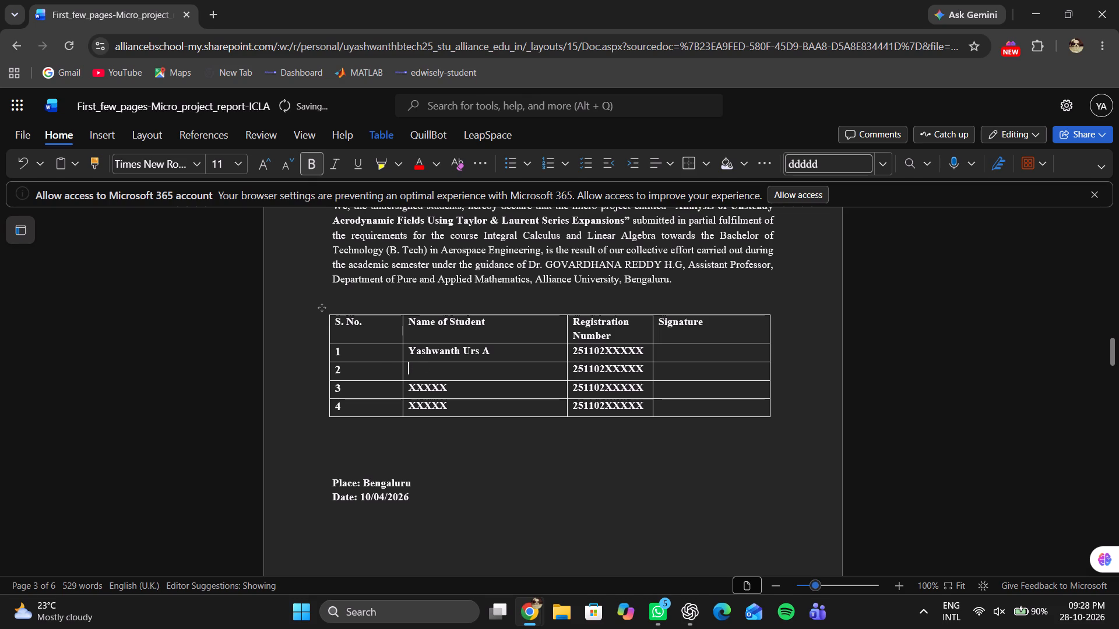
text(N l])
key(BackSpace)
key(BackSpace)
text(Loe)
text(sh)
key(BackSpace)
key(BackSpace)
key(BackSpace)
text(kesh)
Replace the XXXXX name placeholder in row 3 of the Declaration table with the third student's name.
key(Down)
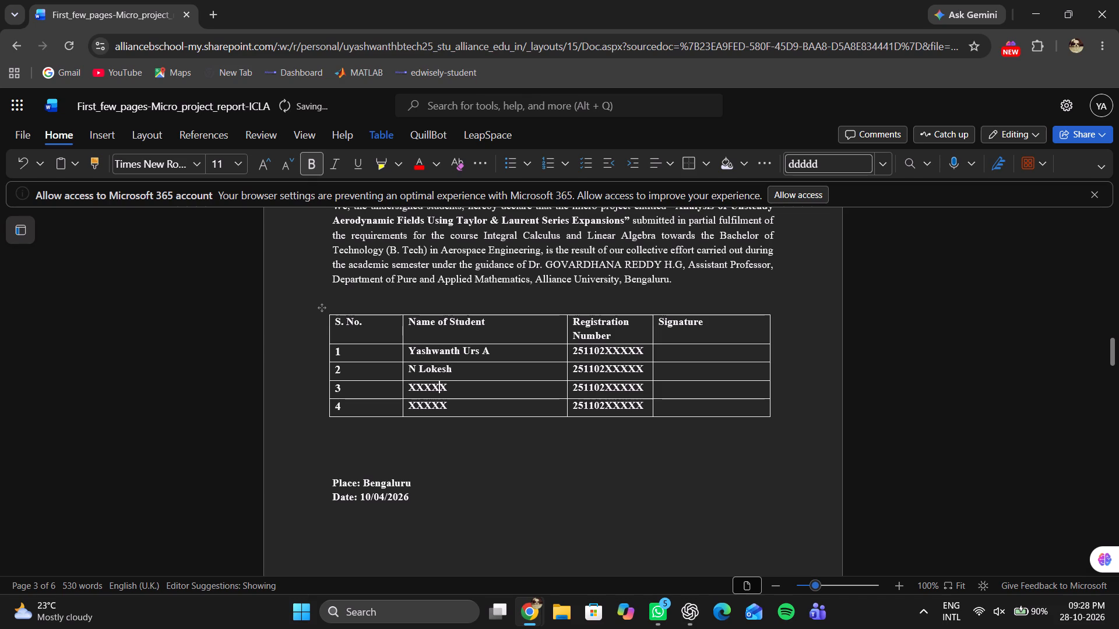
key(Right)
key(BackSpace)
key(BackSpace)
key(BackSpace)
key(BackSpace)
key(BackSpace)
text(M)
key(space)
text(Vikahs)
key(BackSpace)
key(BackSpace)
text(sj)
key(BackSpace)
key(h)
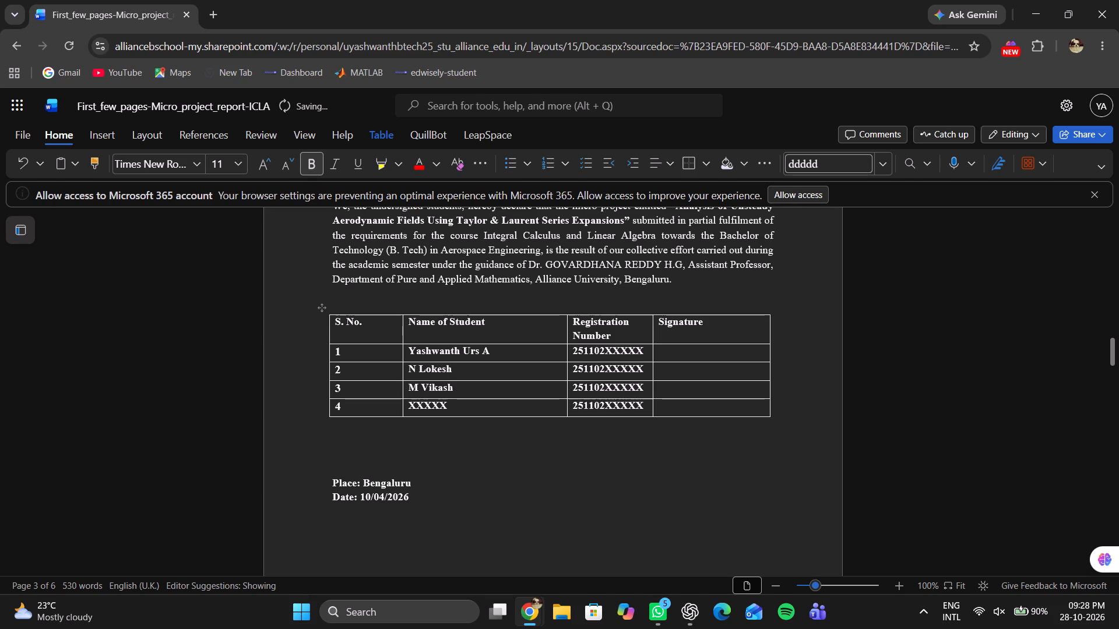
Replace the XXXXX name placeholder in row 4 of the Declaration table with the fourth student's name and initial.
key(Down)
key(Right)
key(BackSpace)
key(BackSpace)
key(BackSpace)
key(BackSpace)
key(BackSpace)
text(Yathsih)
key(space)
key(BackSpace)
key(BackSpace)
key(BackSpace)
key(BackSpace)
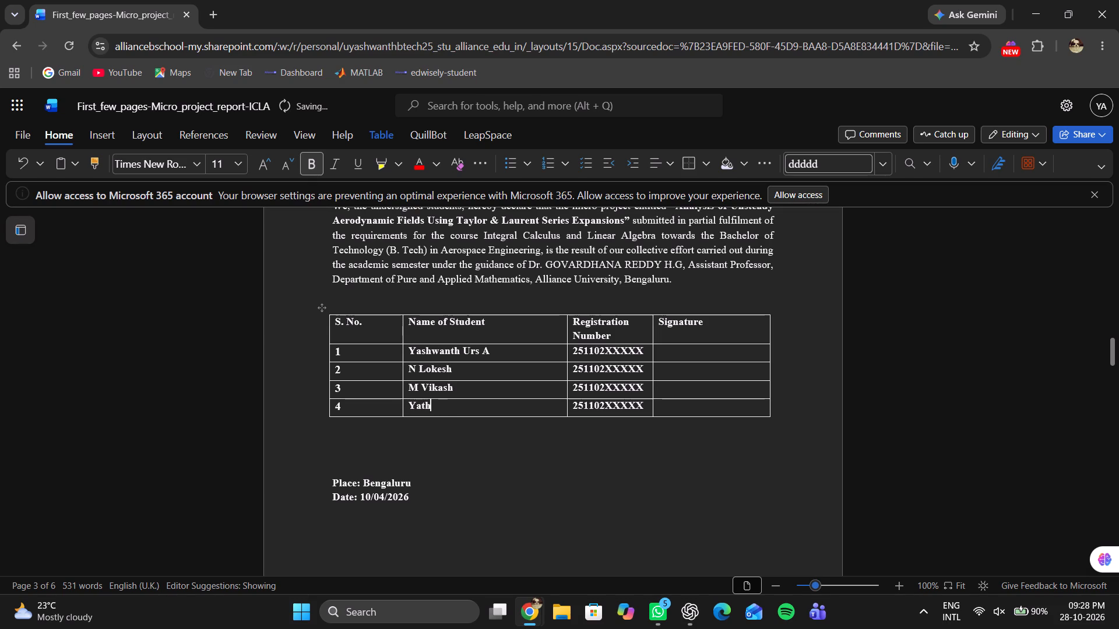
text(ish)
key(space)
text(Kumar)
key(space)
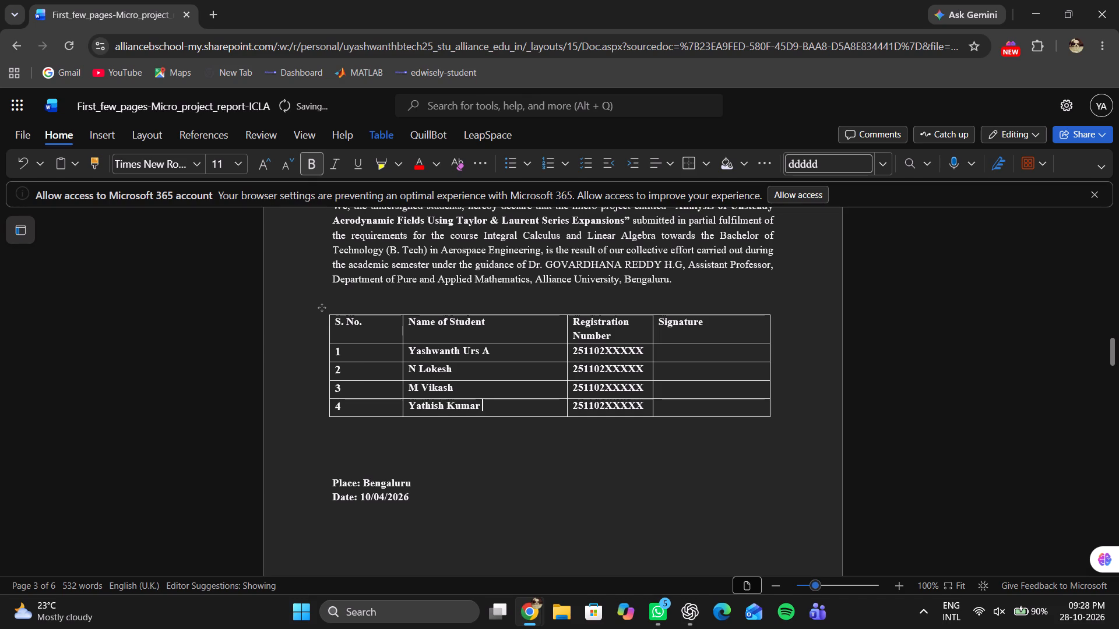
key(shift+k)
Complete the first student's registration number in the Declaration table, replacing the XXXXX placeholder after 251102.
click(646, 352)
key(BackSpace)
key(BackSpace)
key(BackSpace)
key(BackSpace)
key(BackSpace)
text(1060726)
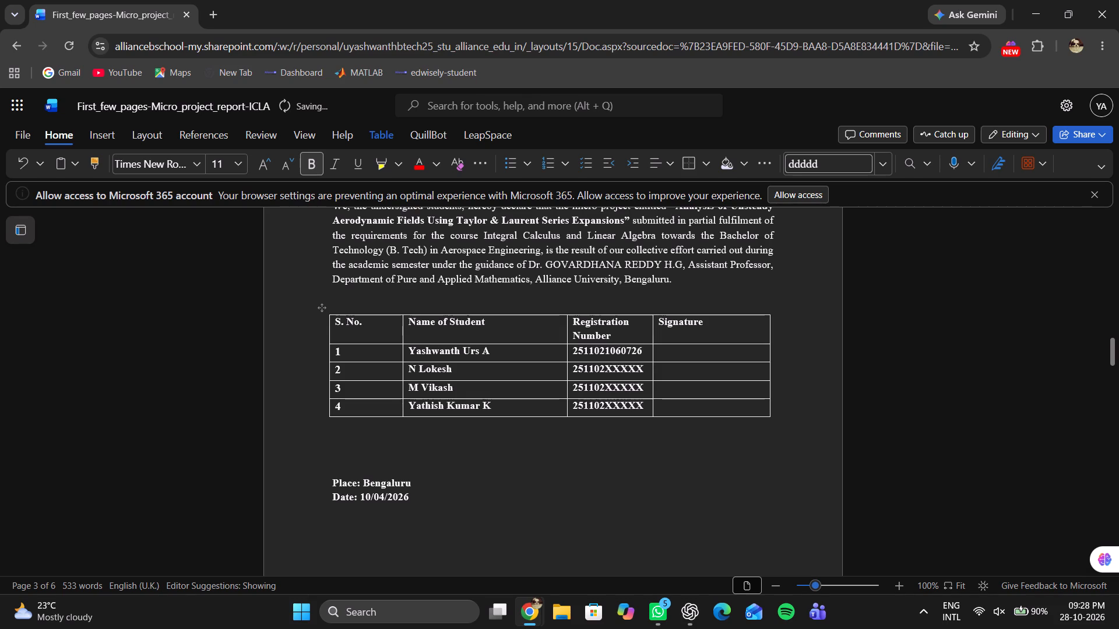
Complete the second student's registration number in the Declaration table, replacing the XXXXX placeholder after 251102.
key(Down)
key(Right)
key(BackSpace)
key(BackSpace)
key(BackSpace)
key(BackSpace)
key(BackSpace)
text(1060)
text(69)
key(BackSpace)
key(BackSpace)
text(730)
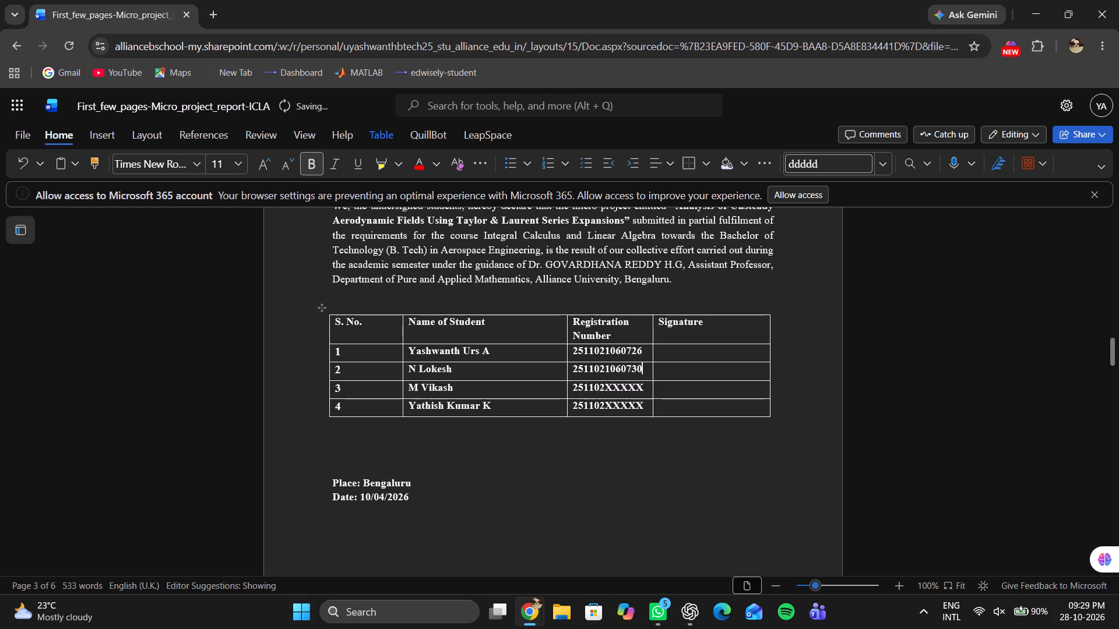
Complete the third student's registration number in the Declaration table, replacing the XXXXX placeholder after 251102.
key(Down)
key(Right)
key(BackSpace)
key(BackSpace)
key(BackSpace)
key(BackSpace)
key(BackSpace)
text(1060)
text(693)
Complete the fourth student's registration number in the Declaration table, replacing the XXXXX placeholder after 251102.
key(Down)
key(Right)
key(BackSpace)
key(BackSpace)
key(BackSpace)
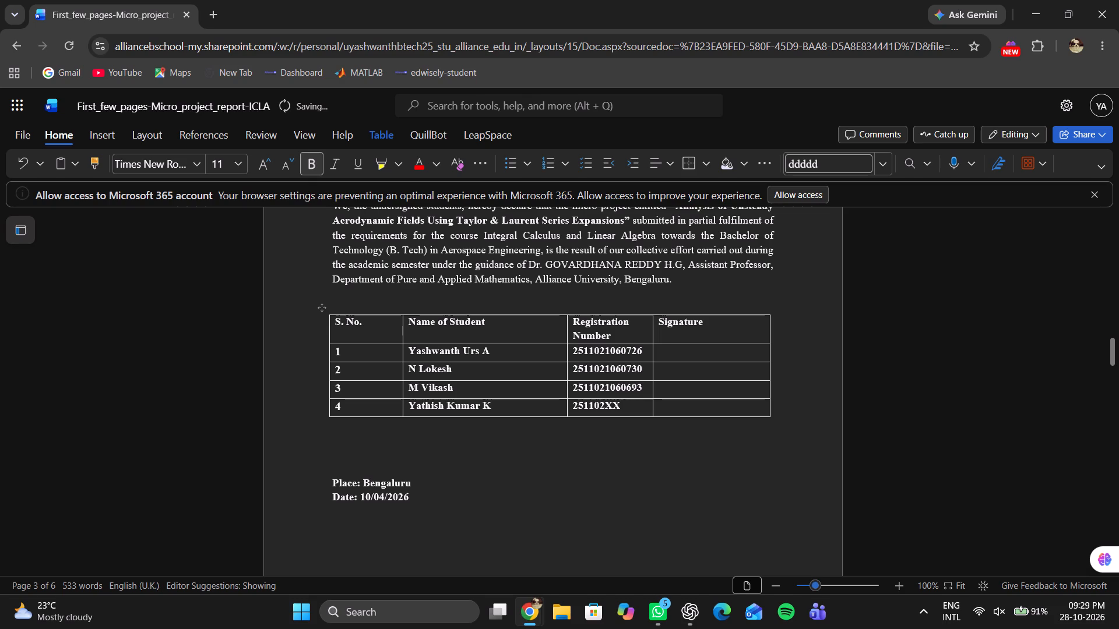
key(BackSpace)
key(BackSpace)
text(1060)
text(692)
Review the certificate and Acknowledgements pages for template text such as the project title, course, supervisor and dates.
scroll(660, 438, down, 1)
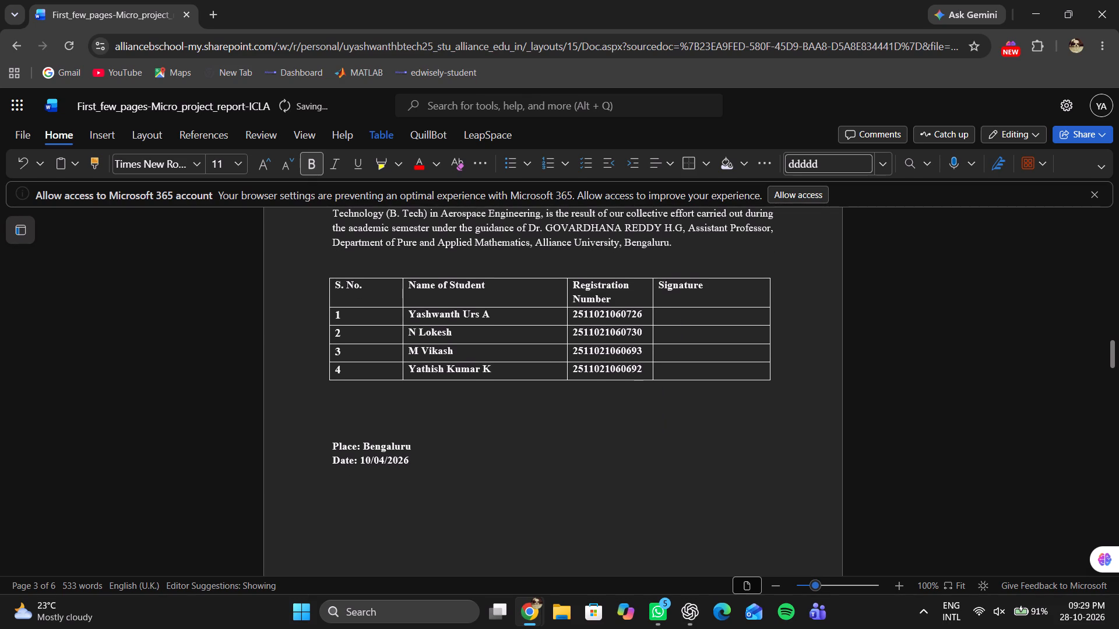
scroll(660, 438, down, 2)
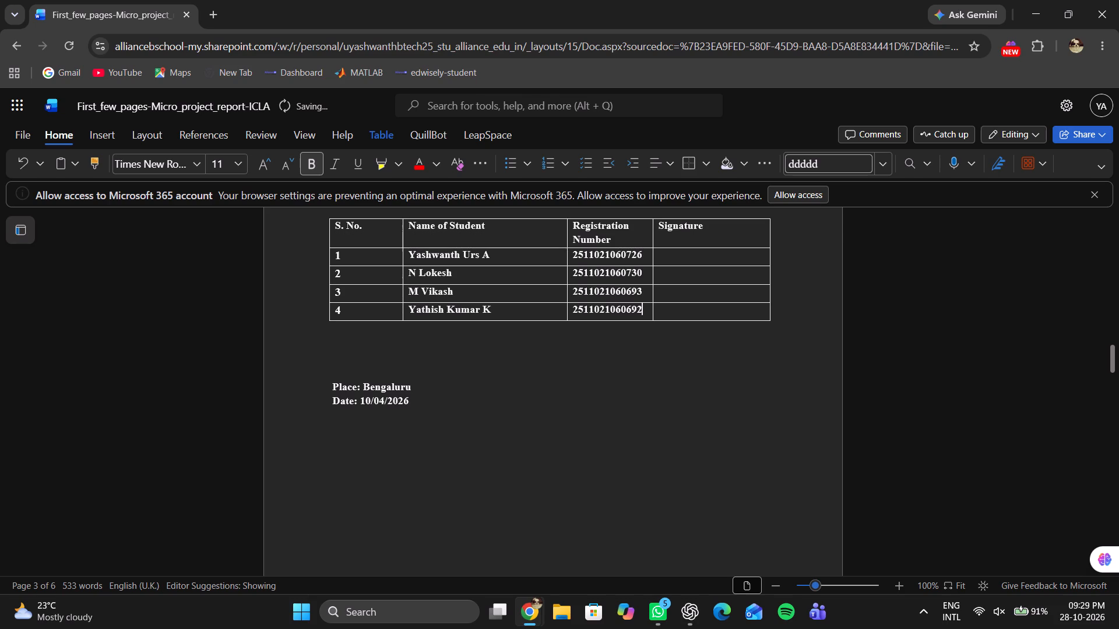
scroll(660, 438, down, 6)
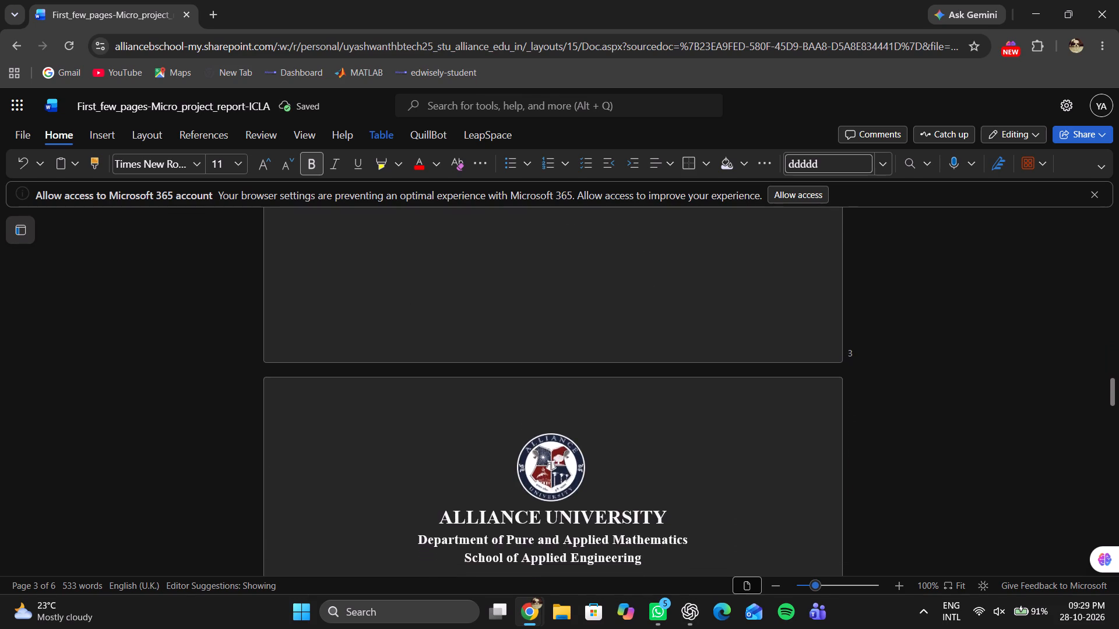
scroll(660, 438, down, 3)
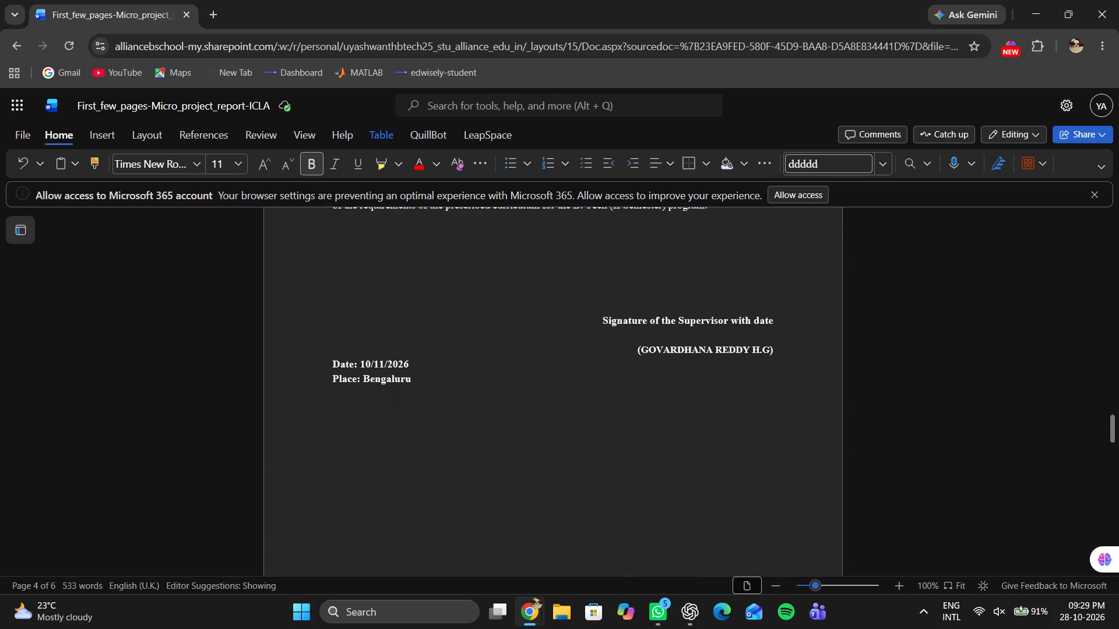
scroll(660, 438, down, 2)
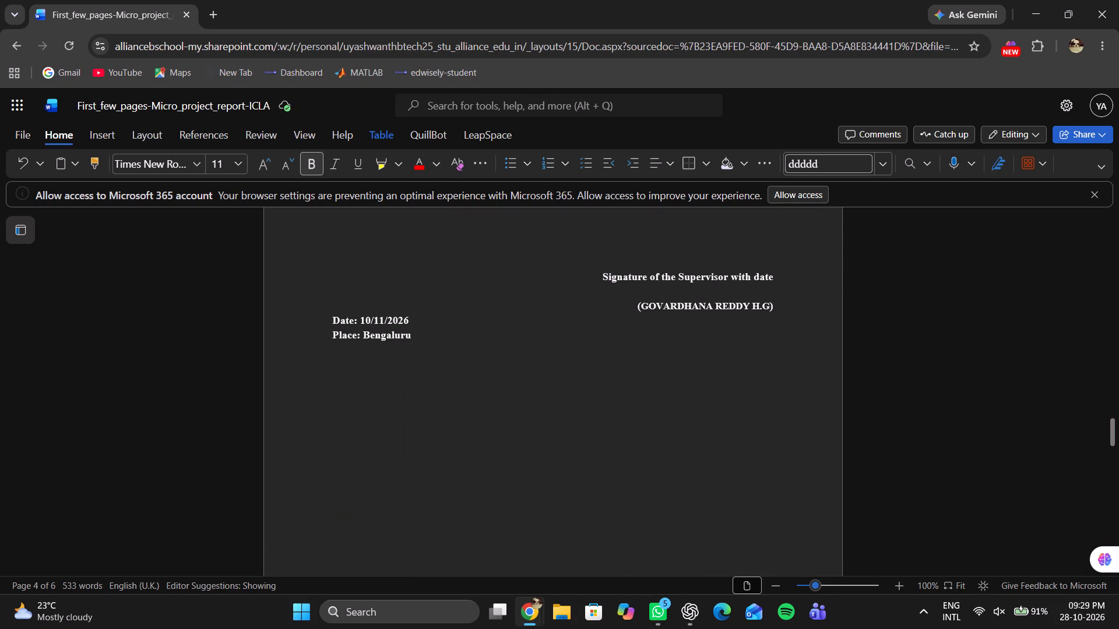
scroll(660, 438, down, 2)
scroll(660, 438, up, 1)
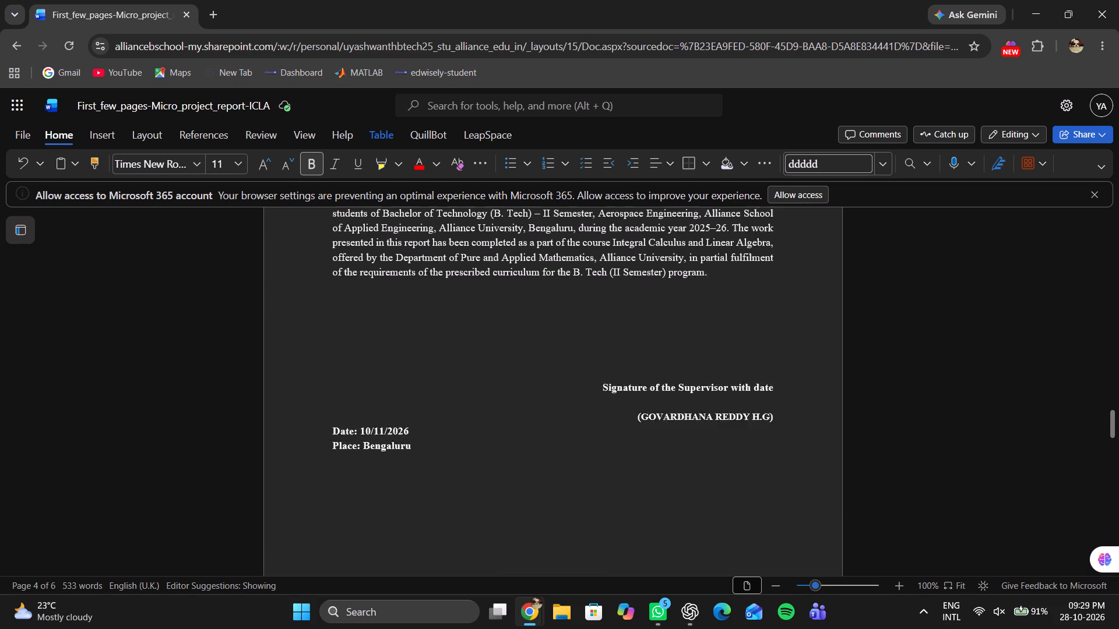
scroll(660, 438, up, 1)
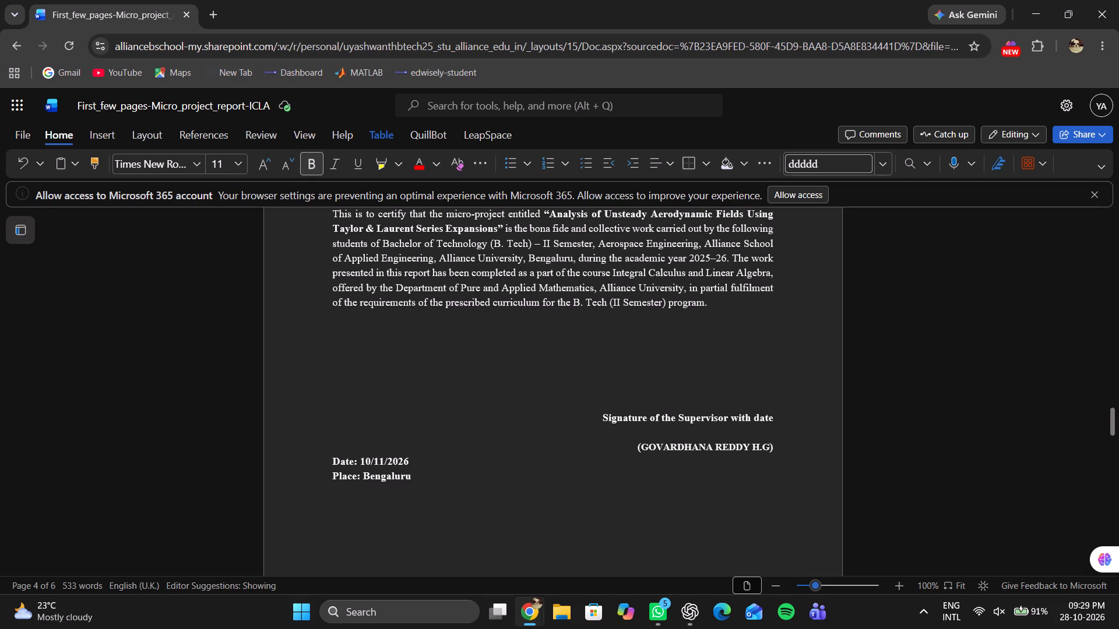
scroll(777, 446, down, 5)
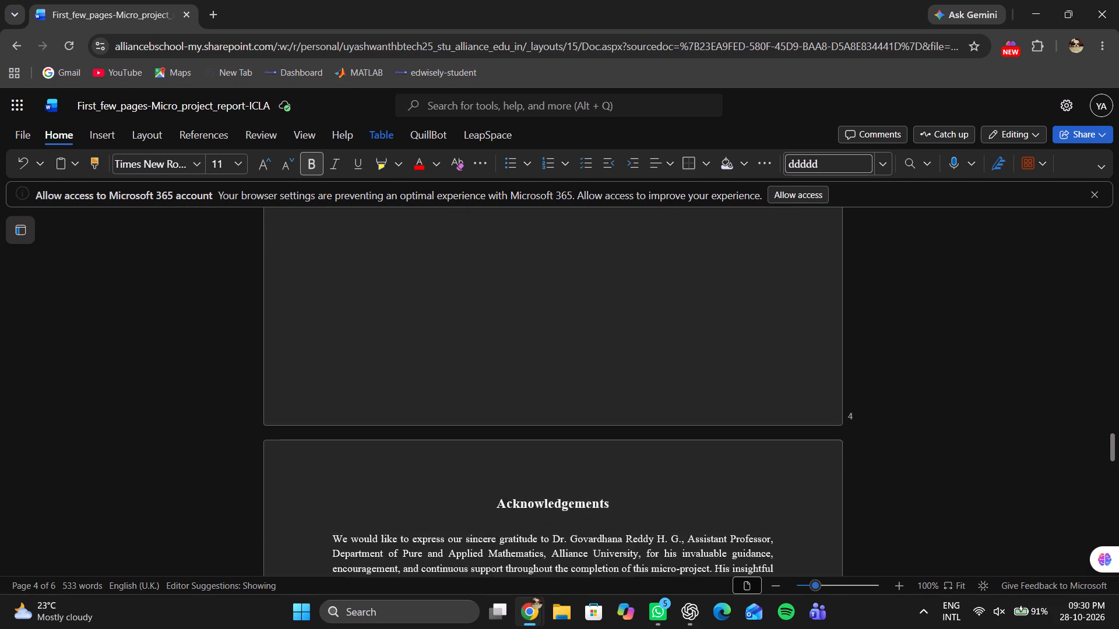
scroll(777, 446, down, 4)
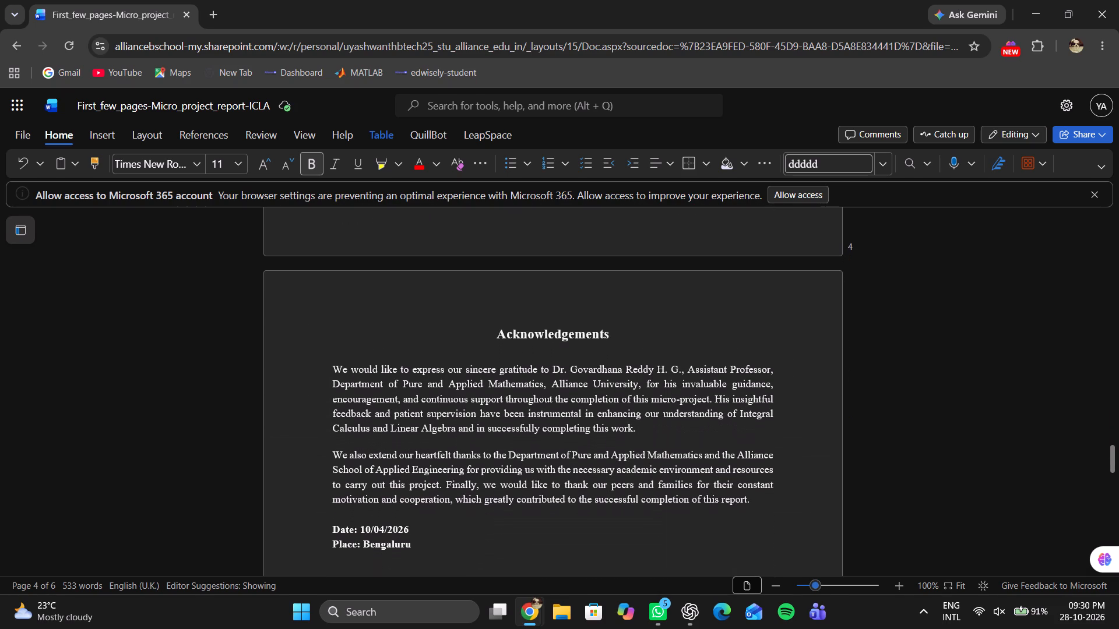
scroll(777, 446, down, 1)
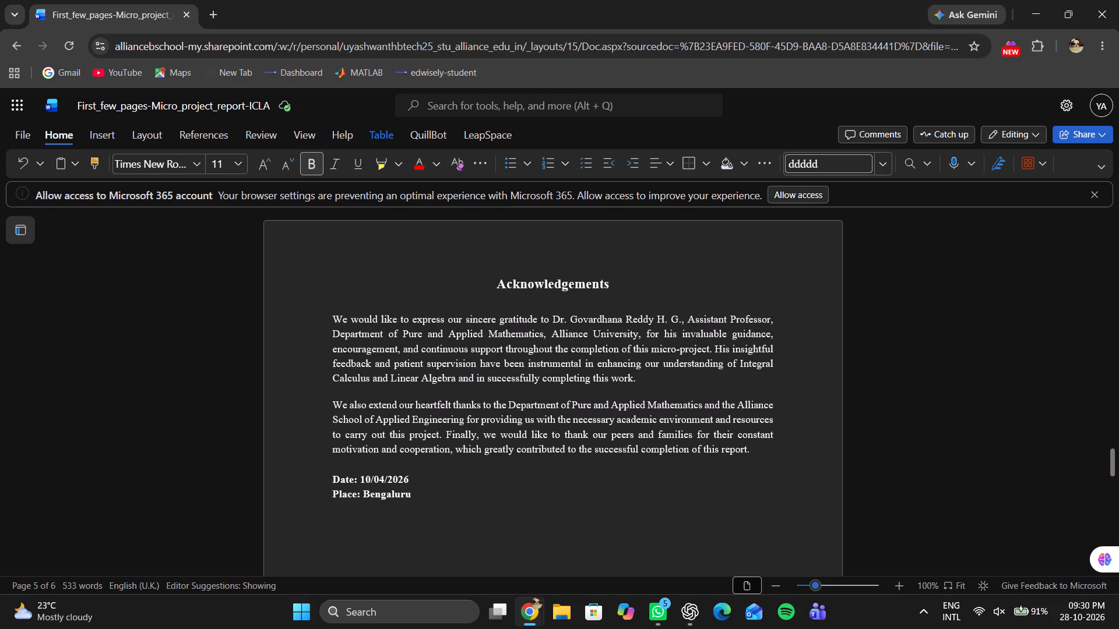
scroll(719, 480, down, 1)
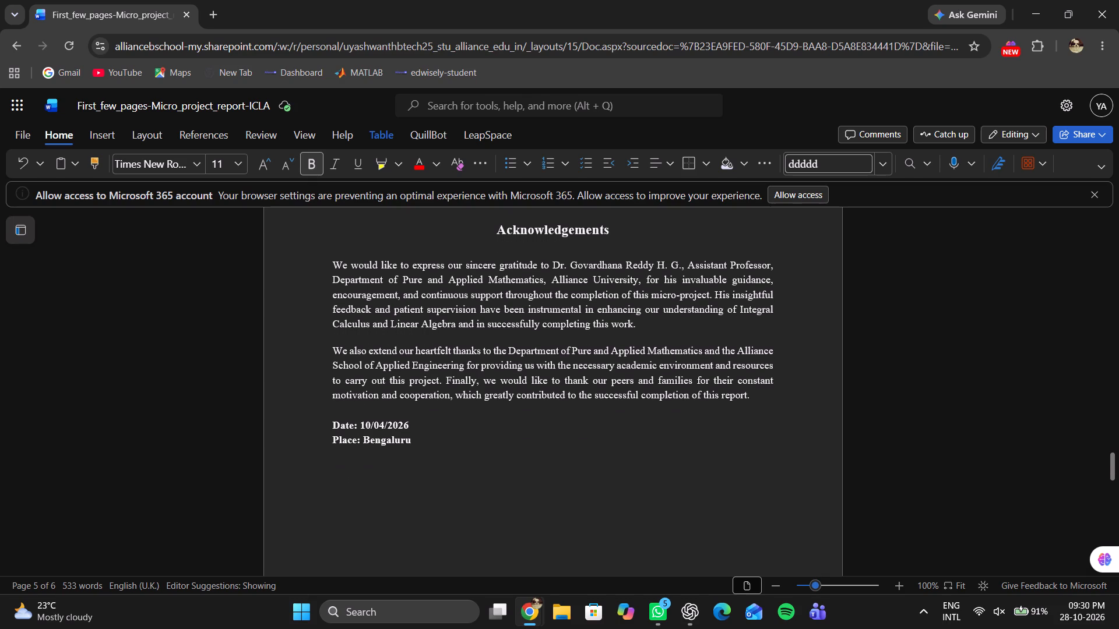
scroll(719, 480, down, 2)
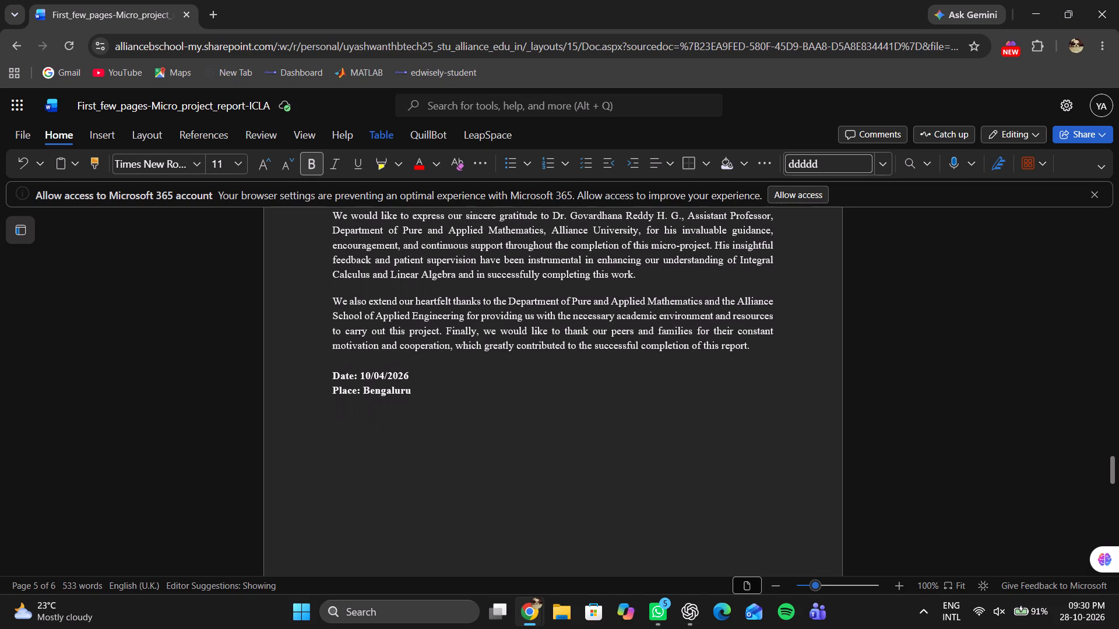
scroll(719, 480, down, 2)
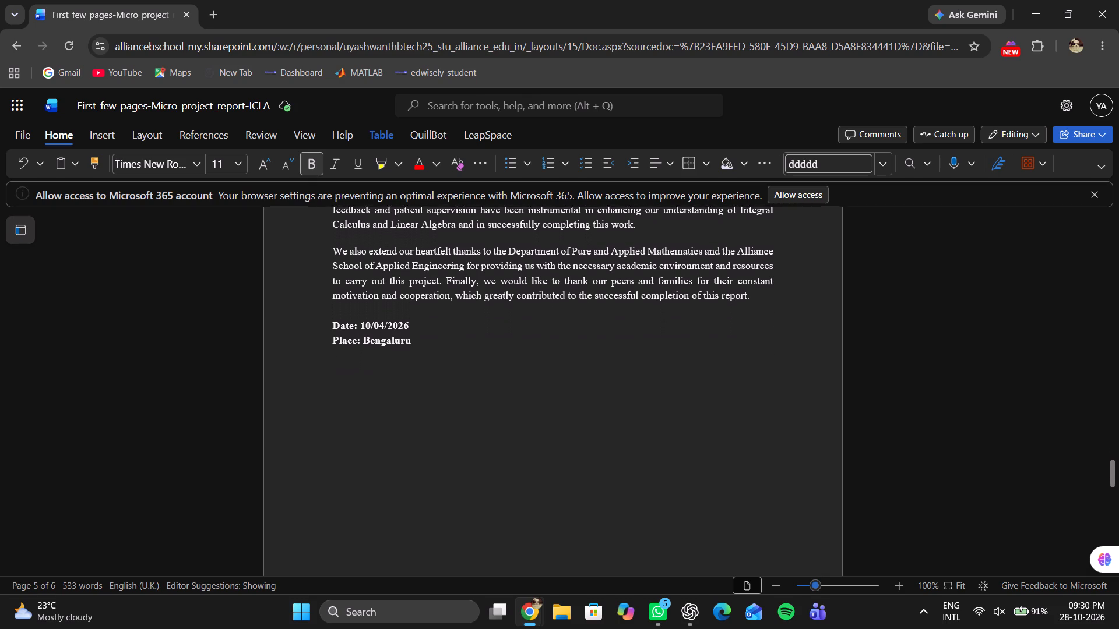
scroll(719, 480, down, 1)
scroll(719, 480, up, 1)
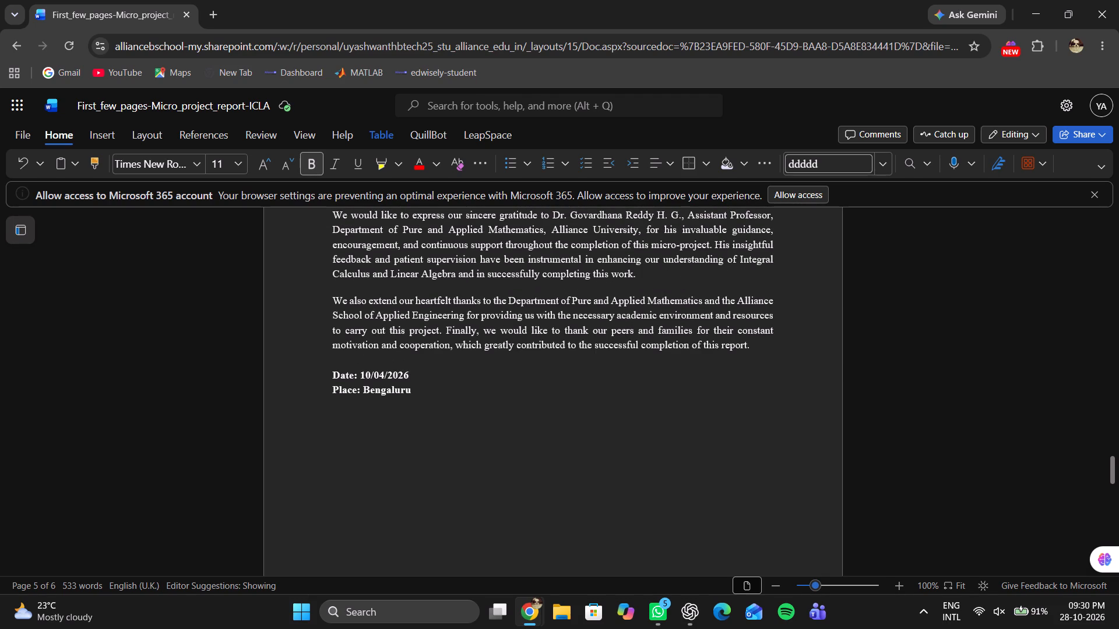
Delete the course name "Integral Calculus and Linear Algebra" from the first paragraph of the Acknowledgements.
click(455, 274)
key(BackSpace)
key(BackSpace)
key(BackSpace)
key(BackSpace)
key(BackSpace)
key(BackSpace)
key(BackSpace)
key(BackSpace)
key(BackSpace)
key(BackSpace)
key(BackSpace)
key(BackSpace)
key(BackSpace)
key(BackSpace)
key(BackSpace)
key(BackSpace)
key(BackSpace)
key(BackSpace)
key(BackSpace)
key(BackSpace)
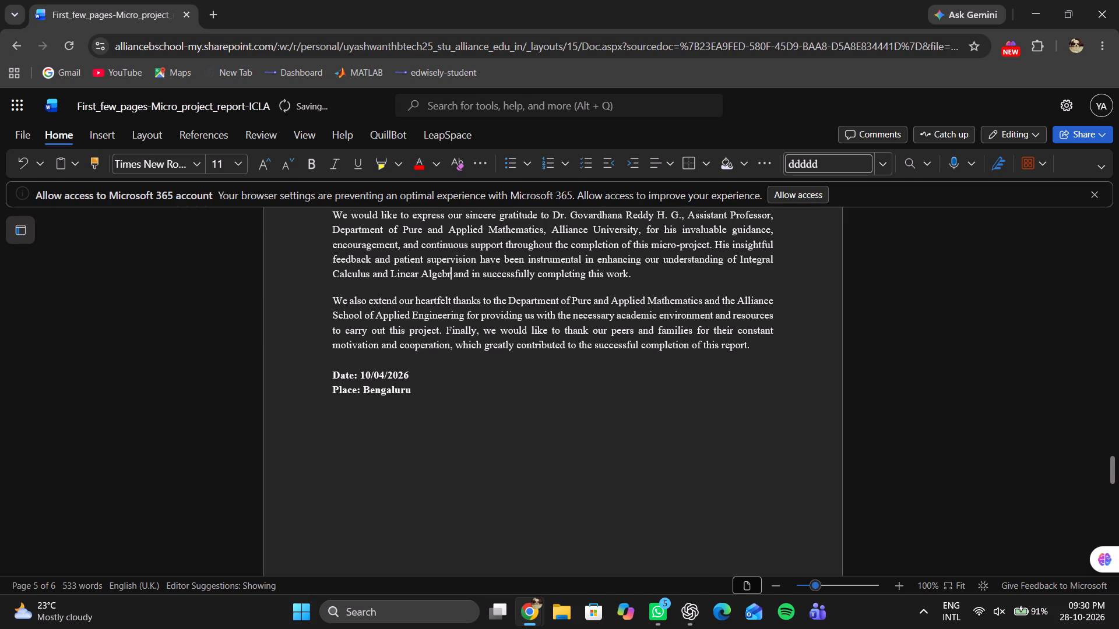
key(BackSpace)
key(BackSpace)
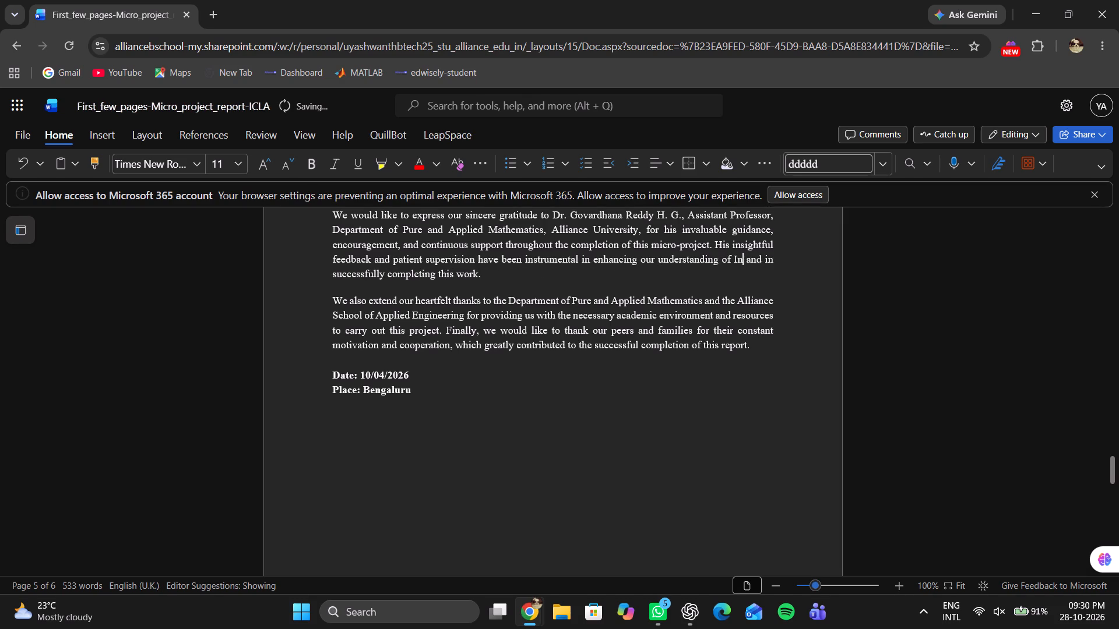
key(BackSpace)
key(BackSpace)
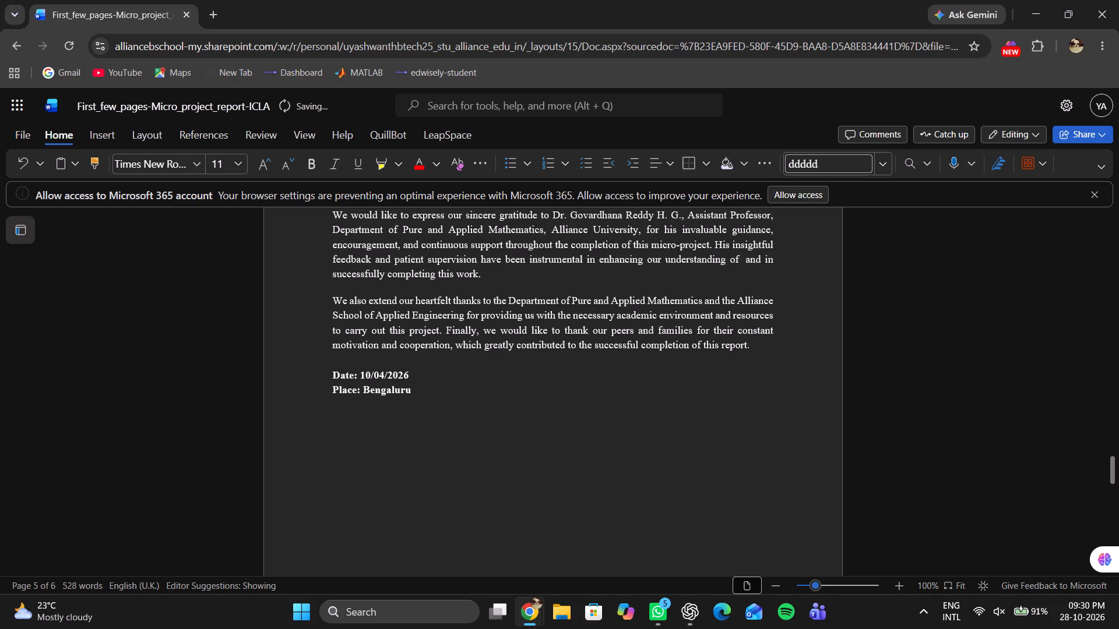
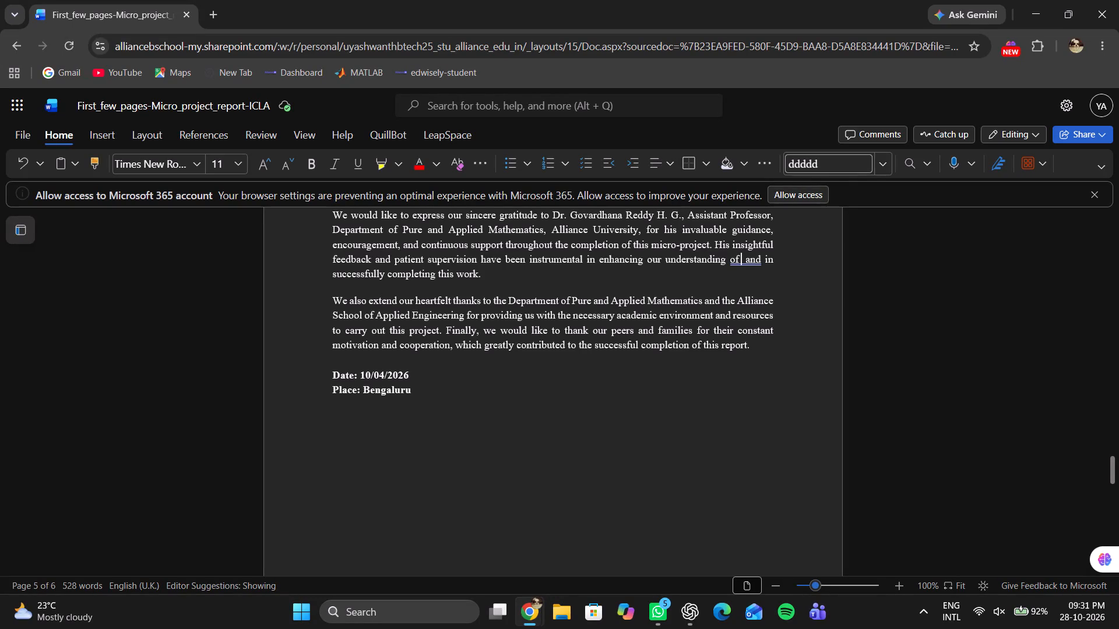
Insert the course name "Discrete Mathematics" after "enhancing our understanding of" in the first paragraph of the Acknowledgements.
key(shift+d)
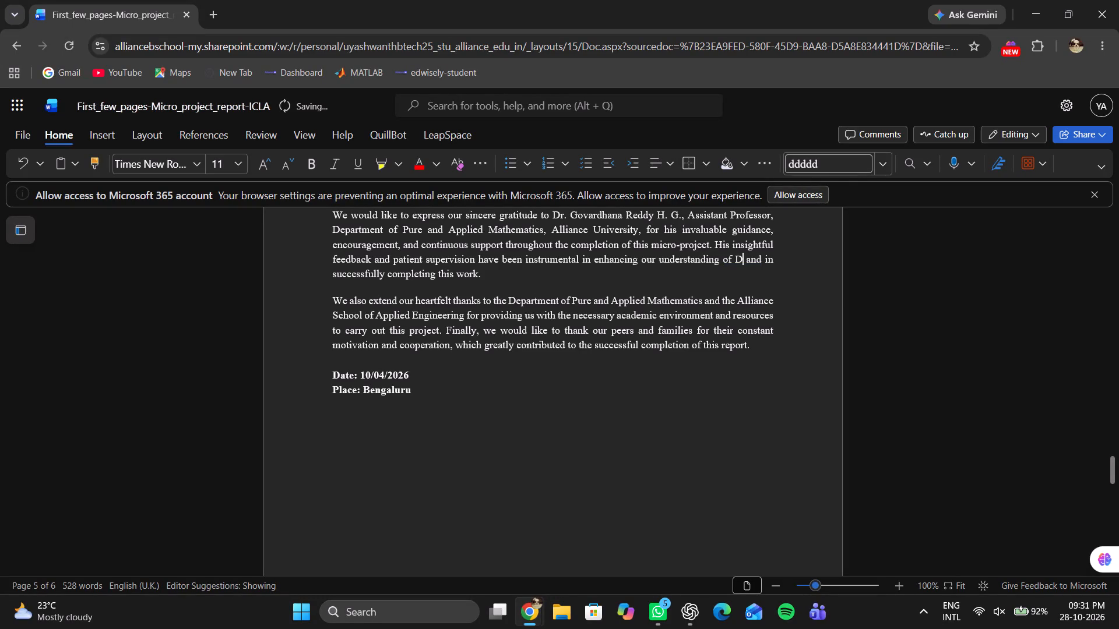
text(iscrete)
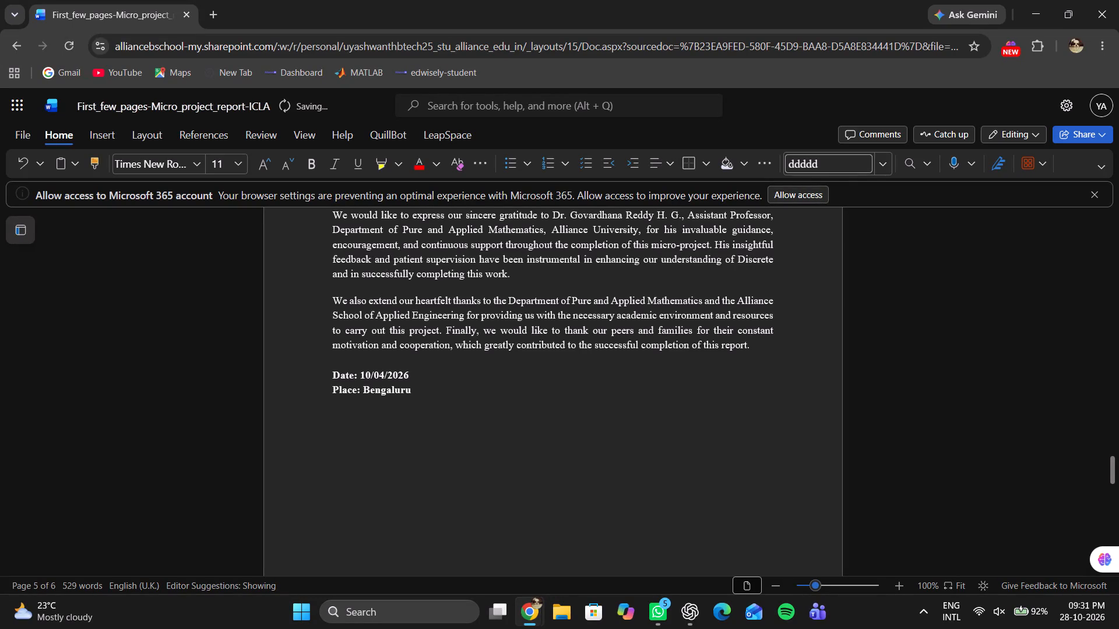
key(space)
text(Mathematics)
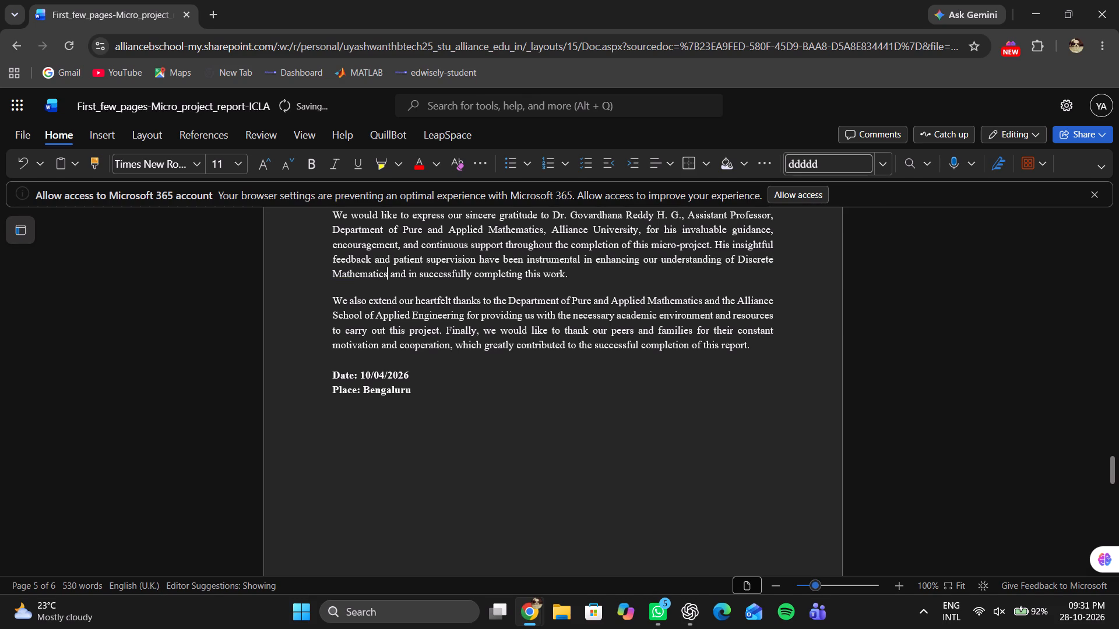
click(806, 263)
key(Right)
Replace "Applied Engineering" with "Advanced Computing" in the Alliance School name in the second paragraph of the Acknowledgements.
click(467, 317)
key(BackSpace)
key(BackSpace)
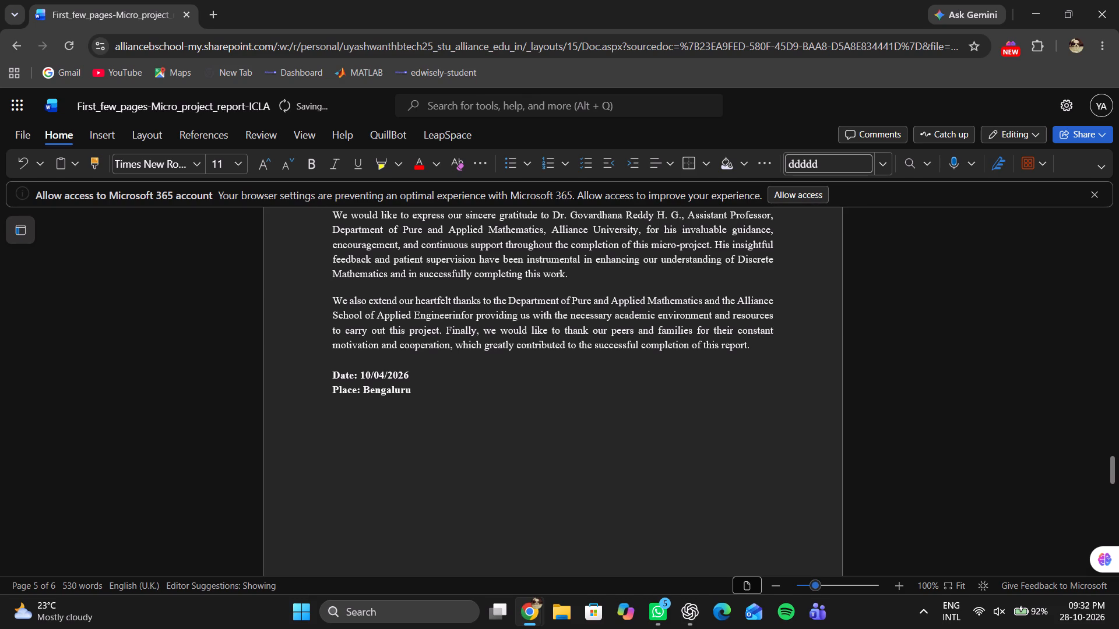
key(BackSpace)
key(BackSpace)
key(BackSpace)
key(BackSpace)
key(BackSpace)
key(BackSpace)
key(BackSpace)
key(BackSpace)
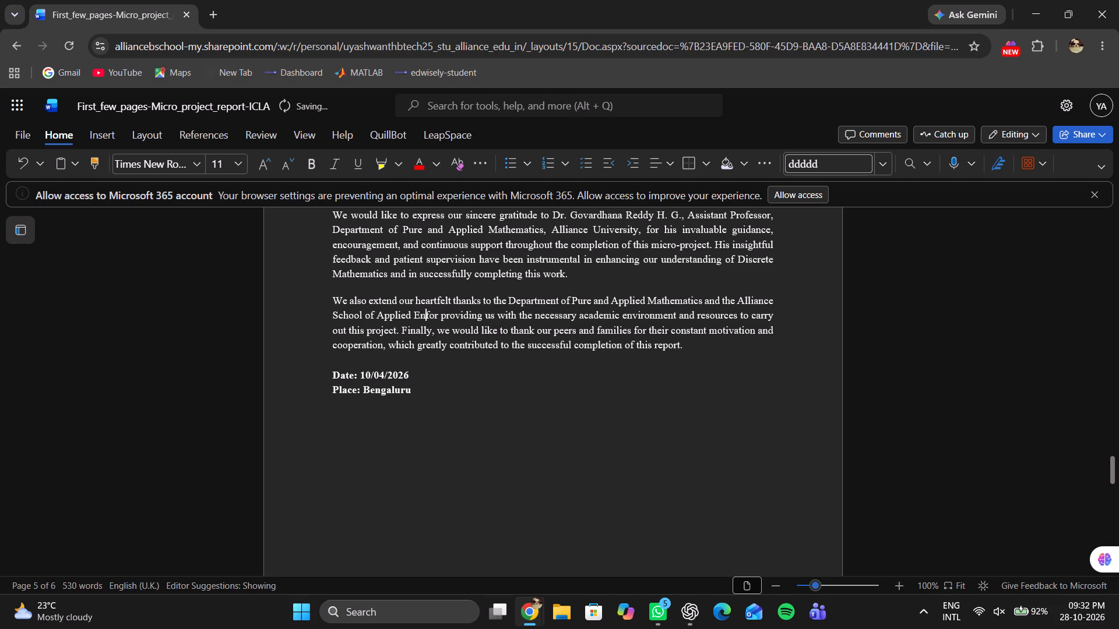
key(BackSpace)
key(BackSpace)
key(BackSpace)
key(BackSpace)
key(BackSpace)
key(BackSpace)
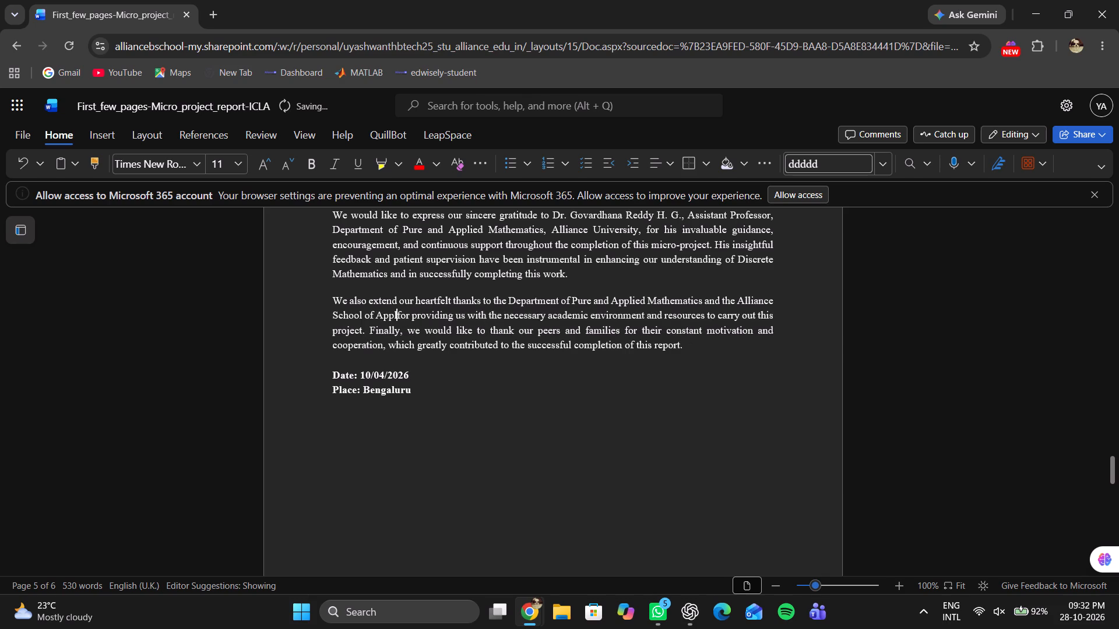
key(BackSpace)
key(BackSpace)
key(BackSpace)
key(BackSpace)
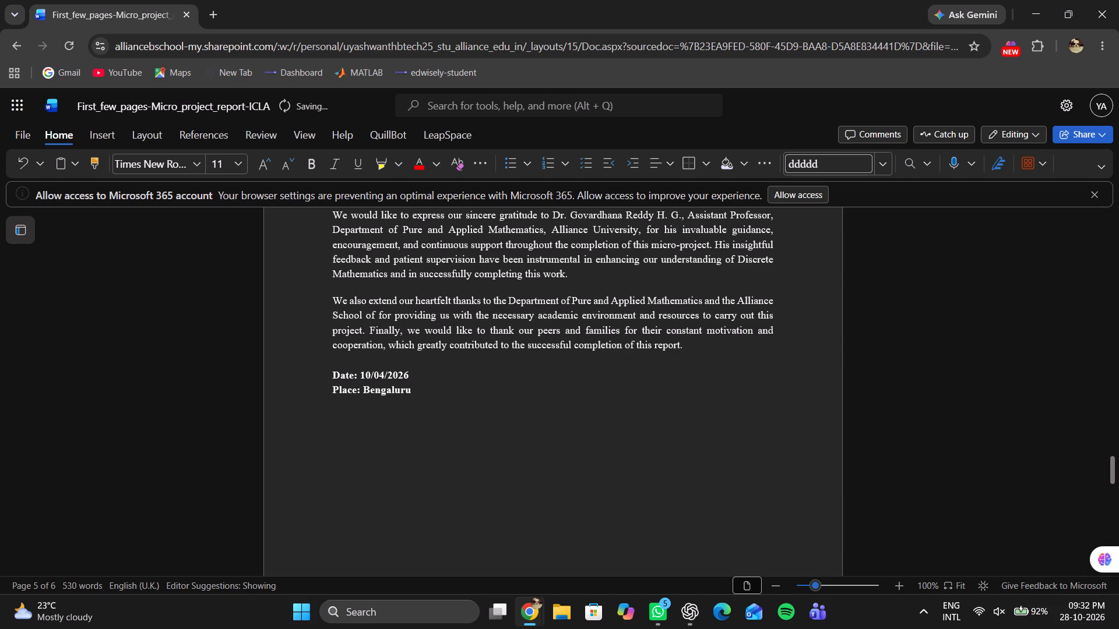
text(advanced)
key(space)
key(BackSpace)
key(BackSpace)
key(BackSpace)
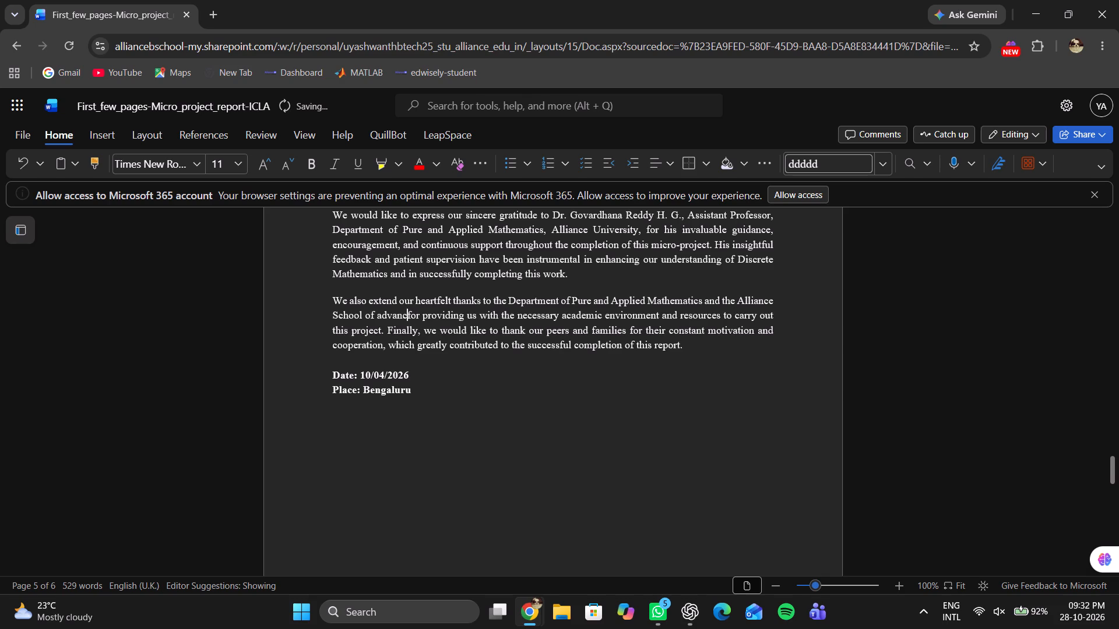
key(BackSpace)
key(BackSpace)
key(BackSpace)
key(BackSpace)
key(BackSpace)
key(BackSpace)
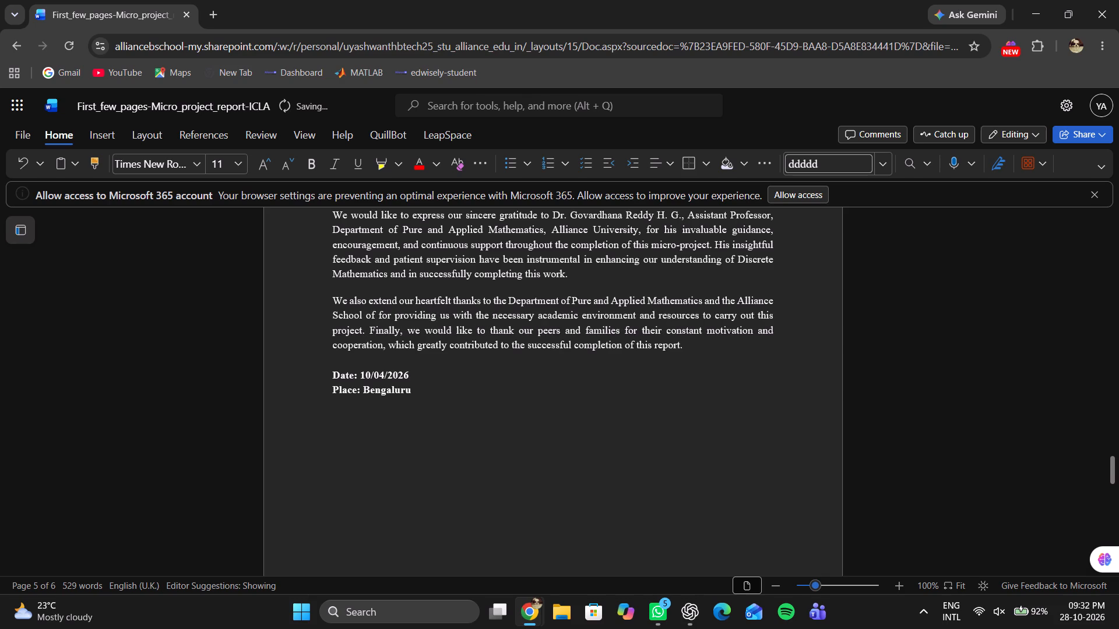
text(Advanced Computing)
key(space)
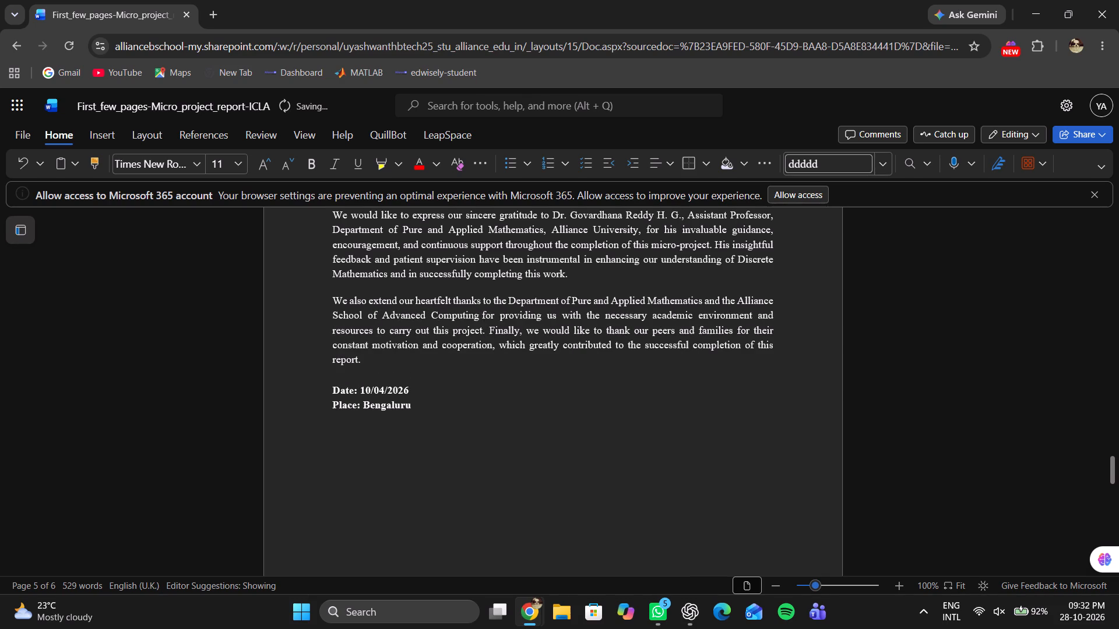
key(space)
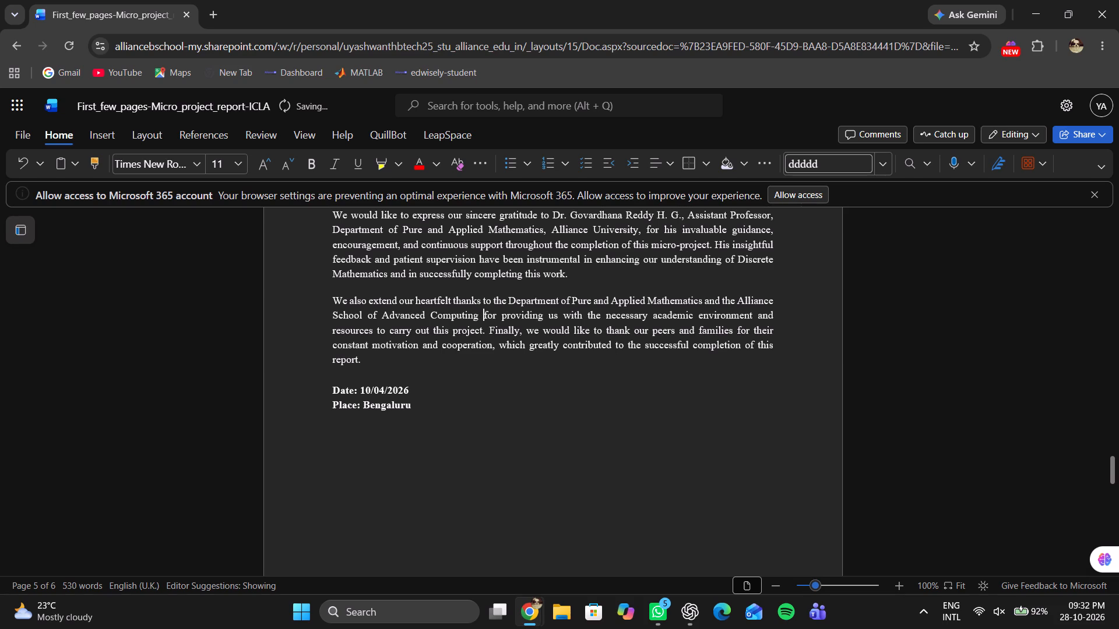
key(BackSpace)
key(BackSpace)
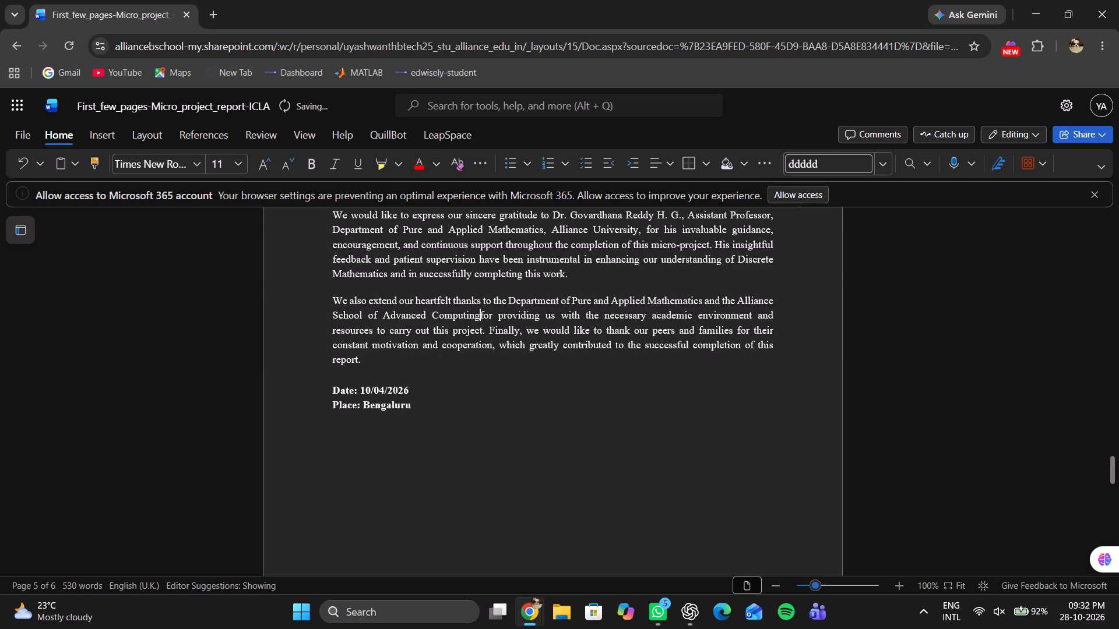
key(space)
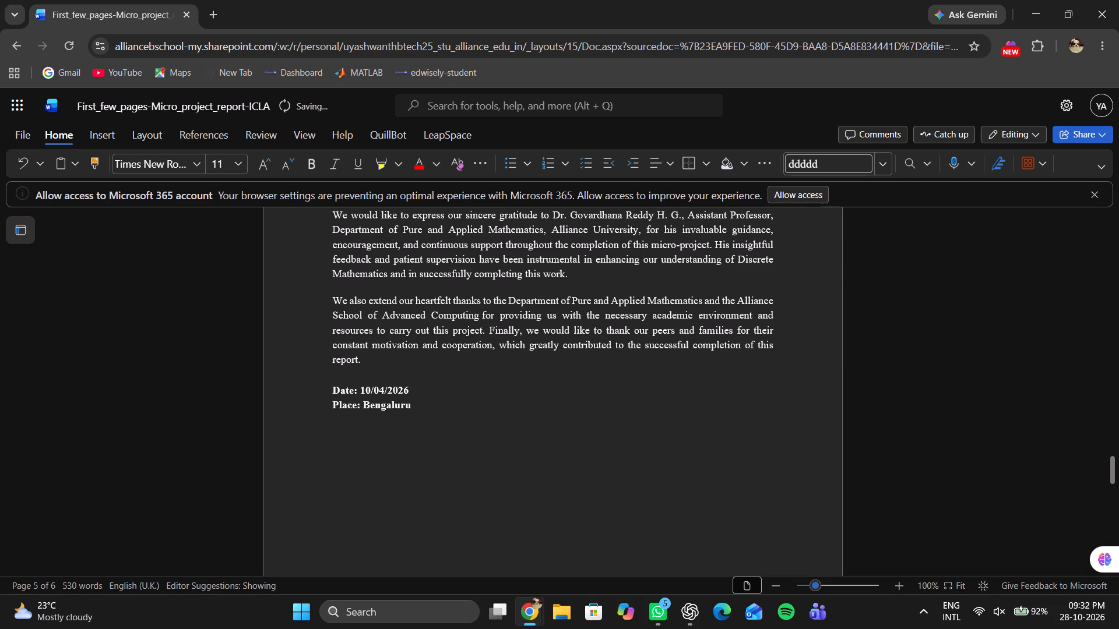
click(430, 315)
key(BackSpace)
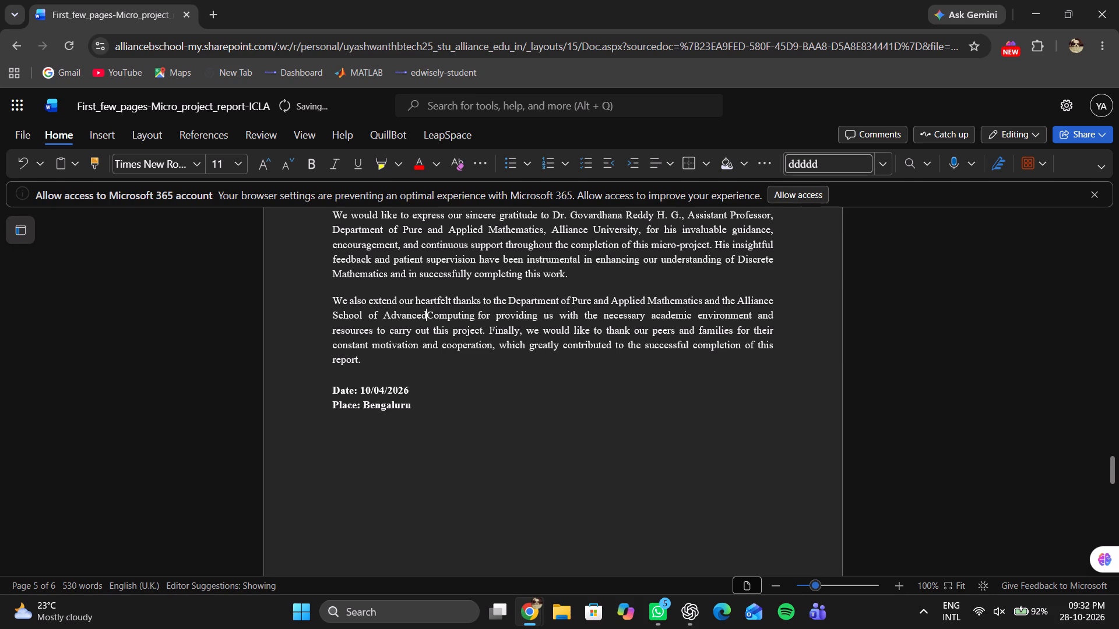
key(space)
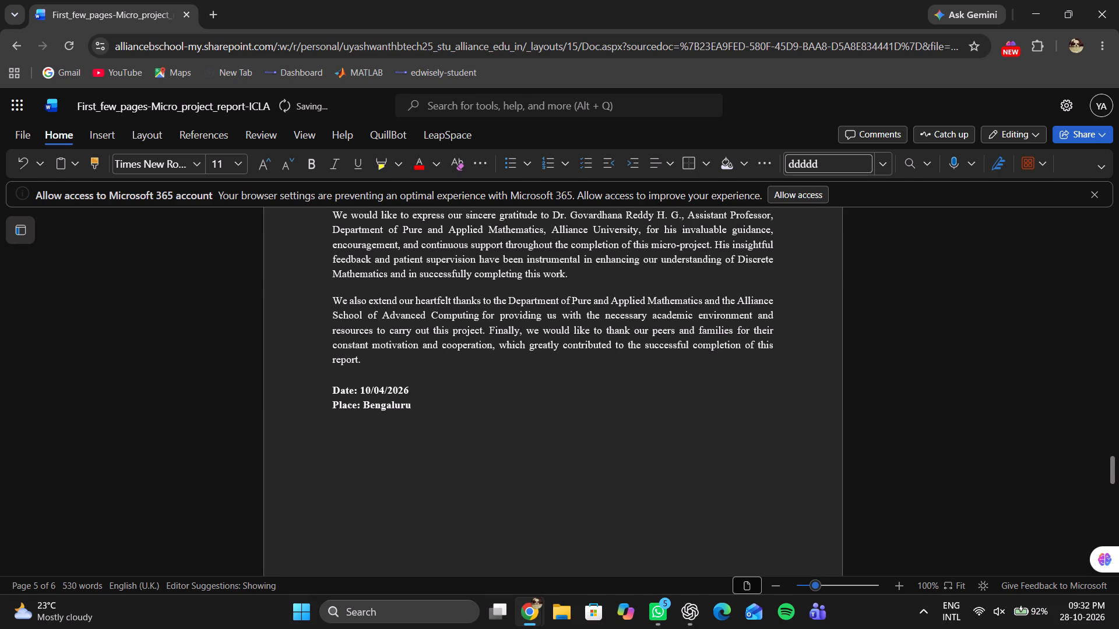
Review the rest of the document after the Acknowledgements, checking the topics and page numbers in the Table of Contents.
scroll(611, 386, down, 4)
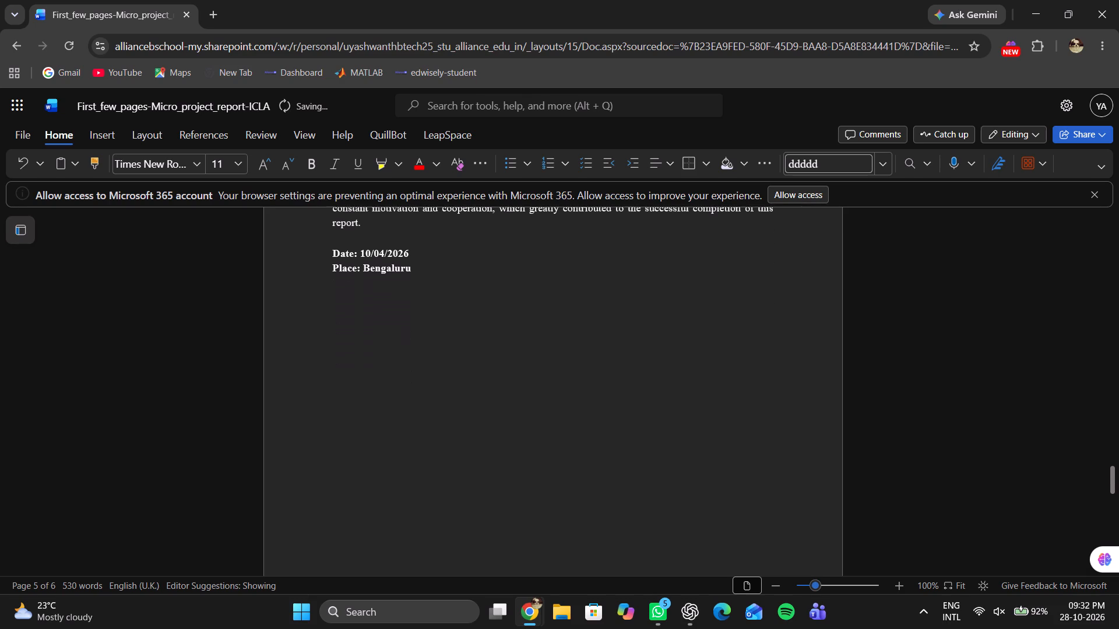
scroll(611, 386, down, 9)
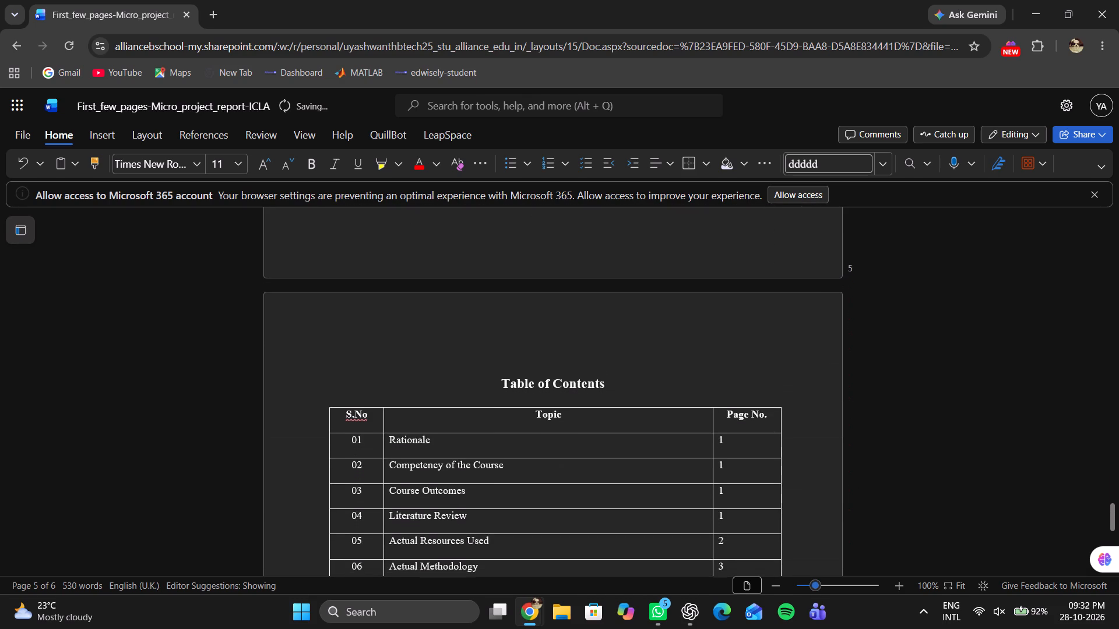
scroll(614, 369, down, 4)
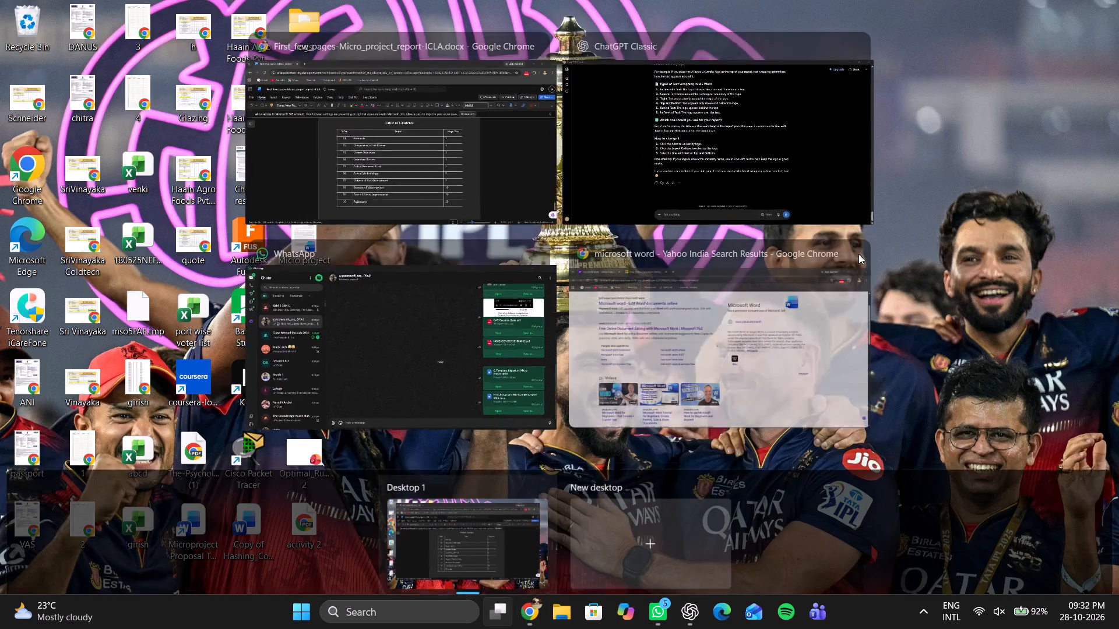
click(409, 193)
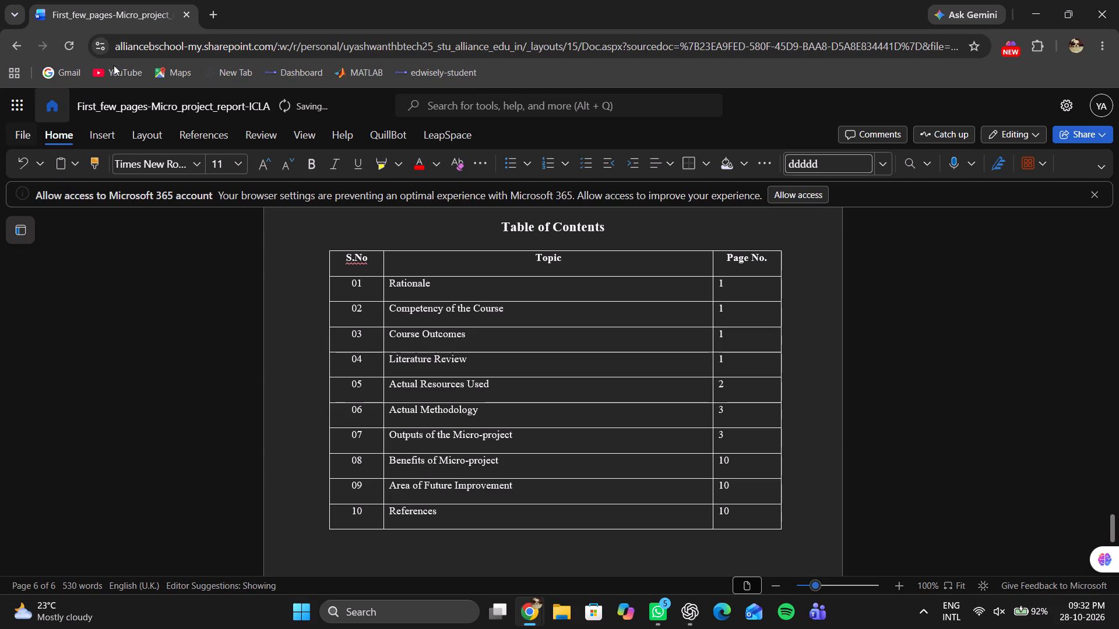
click(20, 139)
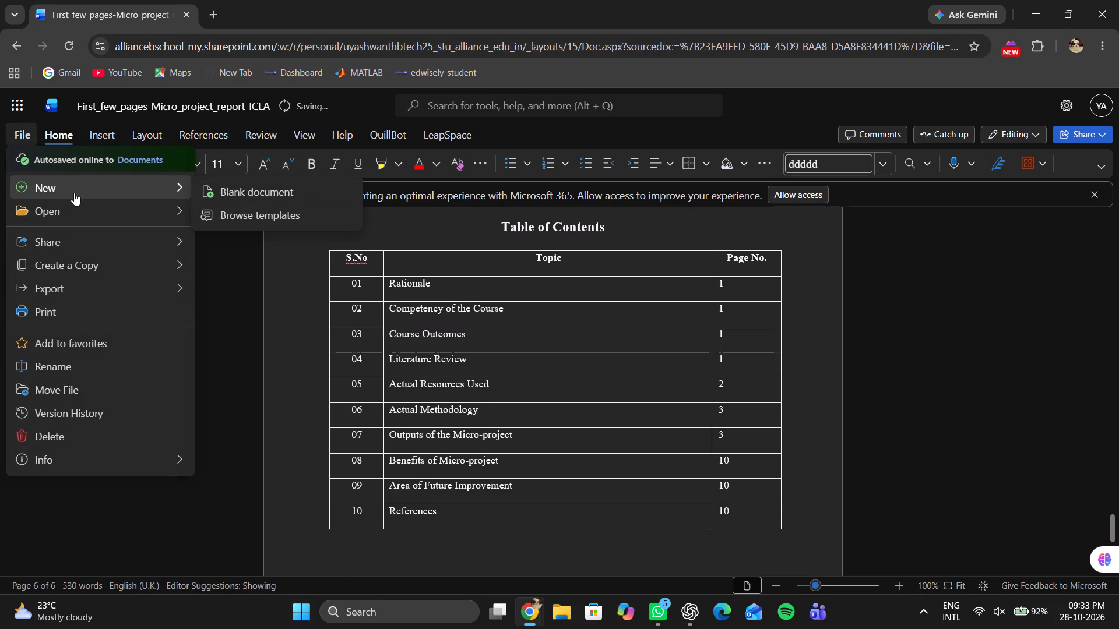
click(205, 268)
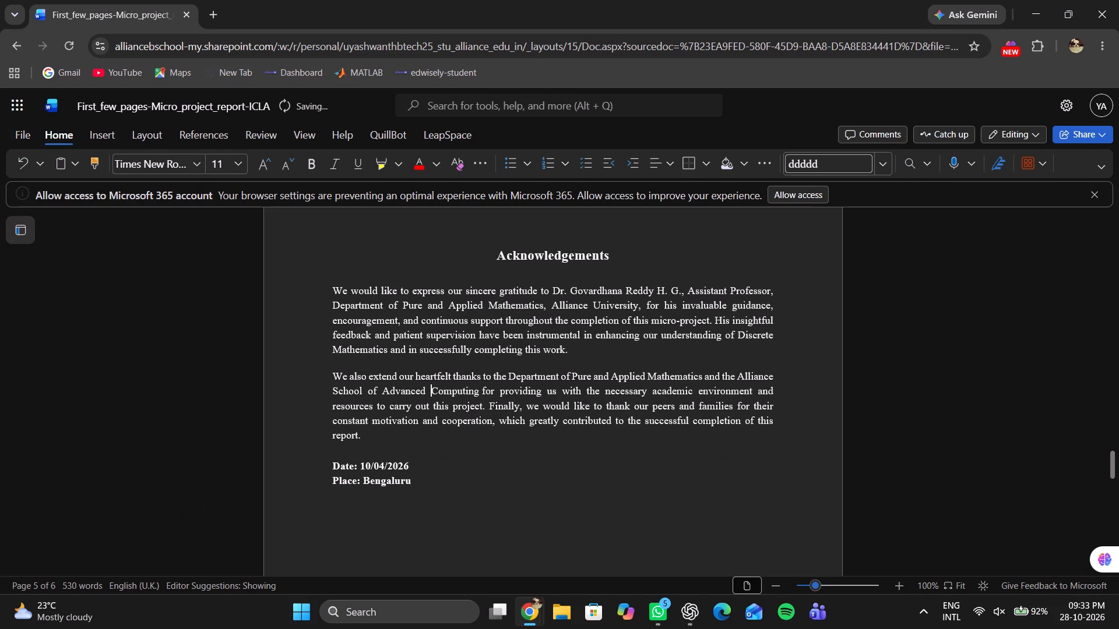
scroll(832, 331, down, 6)
scroll(937, 305, up, 1)
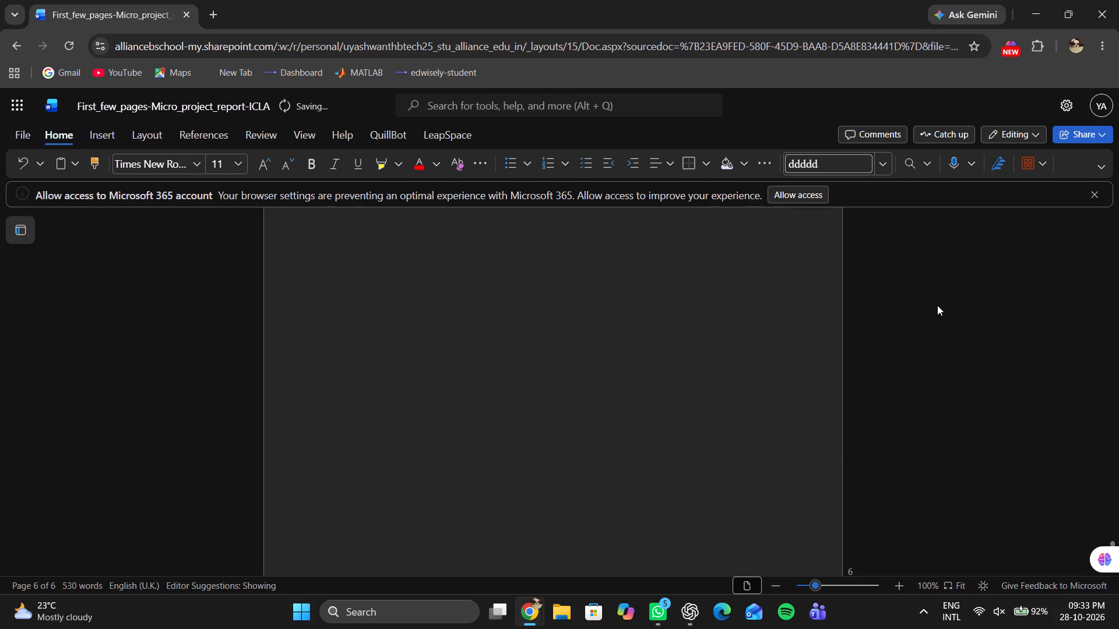